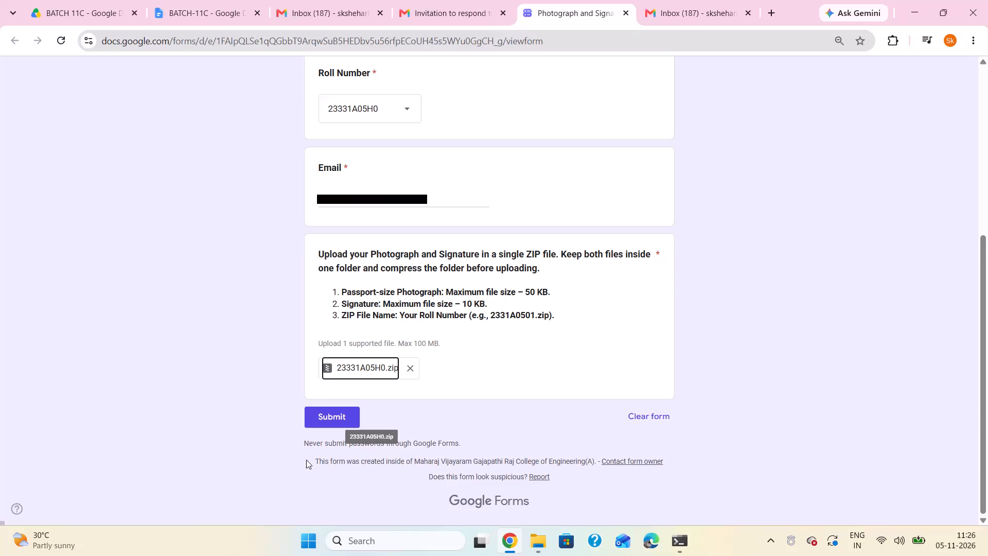
click(330, 408)
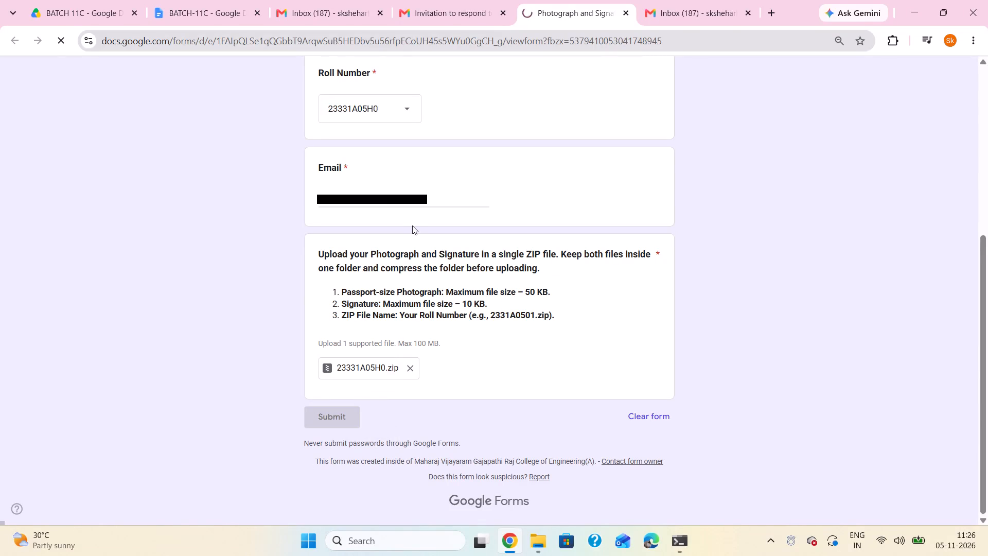
scroll(412, 225, up, 7)
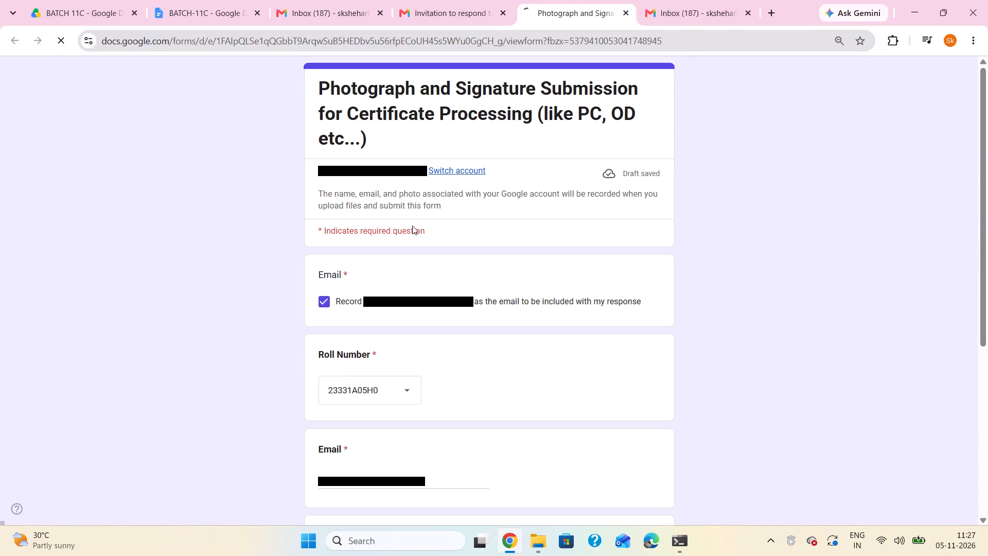
scroll(412, 225, down, 5)
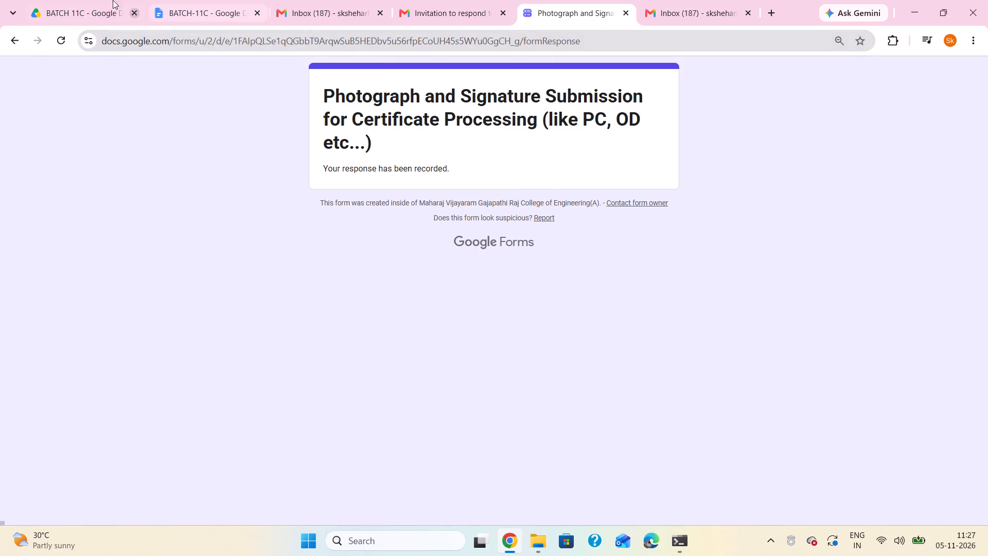
Switch to the BATCH-11C document and look through its outline and sections 2.2 and 2.3 of the literature survey.
click(94, 4)
click(206, 3)
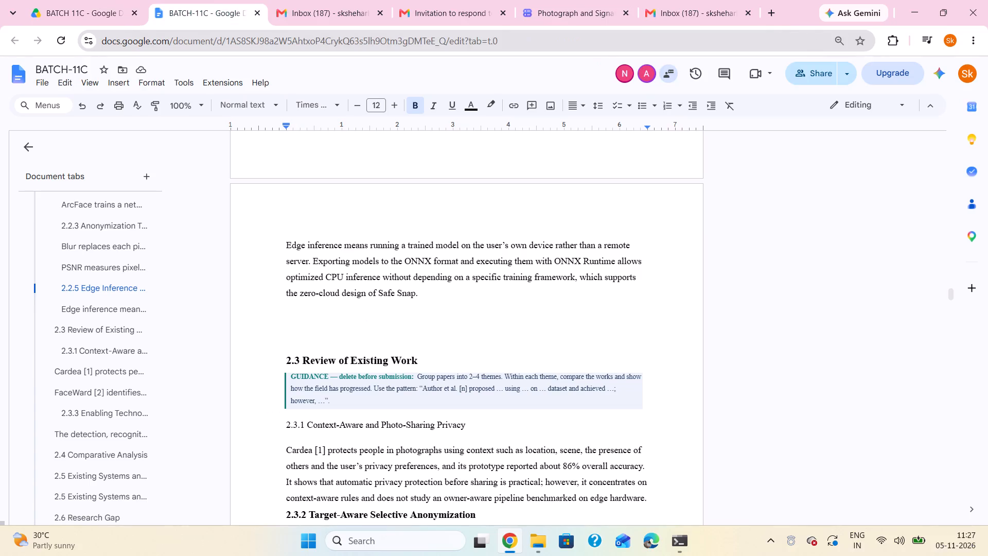
scroll(47, 388, down, 3)
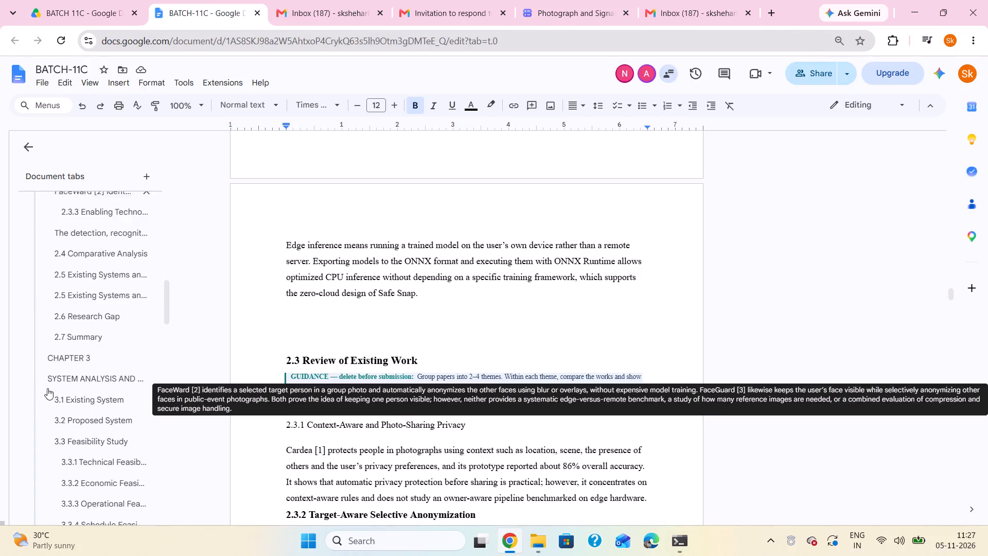
scroll(47, 388, down, 6)
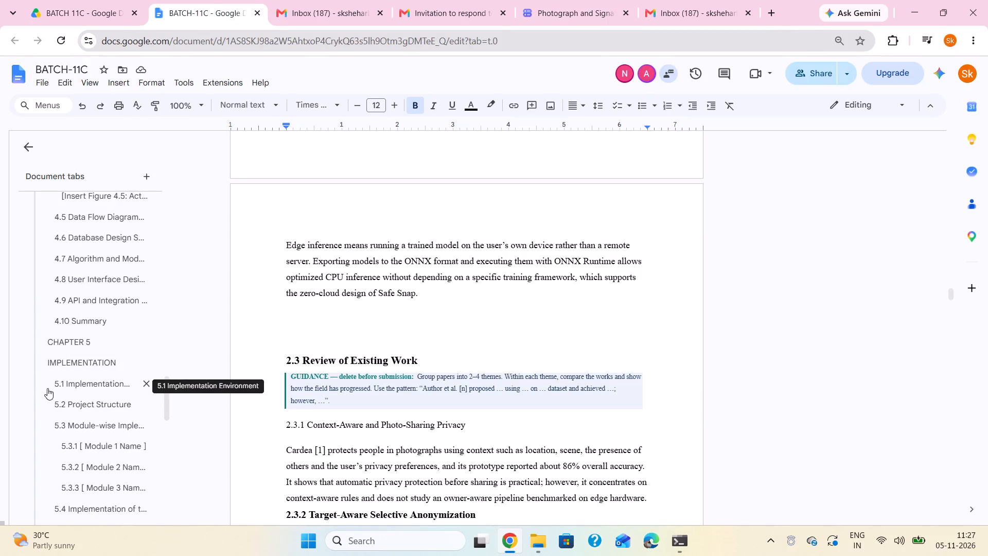
scroll(47, 388, down, 11)
scroll(47, 388, up, 11)
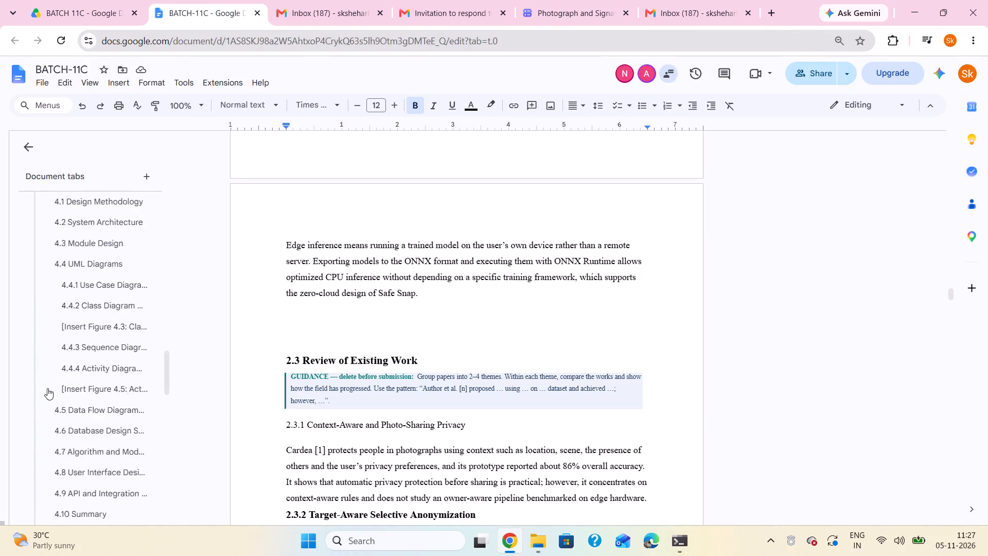
scroll(47, 388, up, 12)
scroll(302, 380, down, 3)
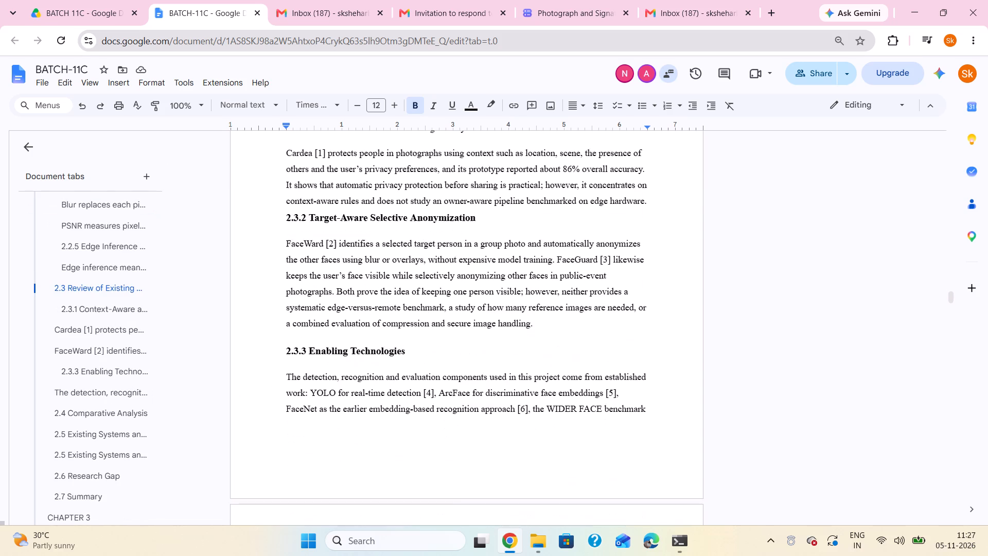
scroll(302, 380, down, 3)
scroll(302, 380, up, 1)
scroll(302, 380, down, 1)
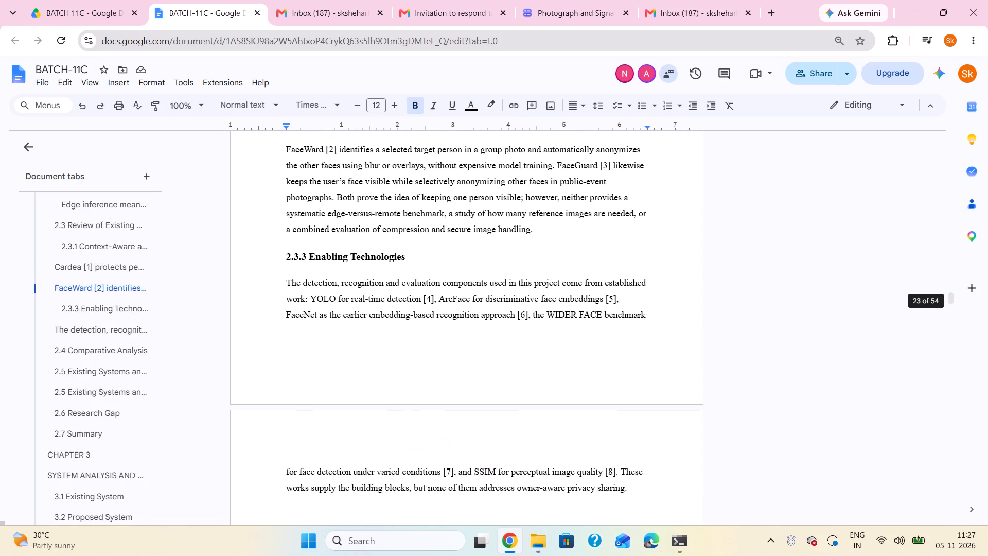
scroll(302, 380, up, 7)
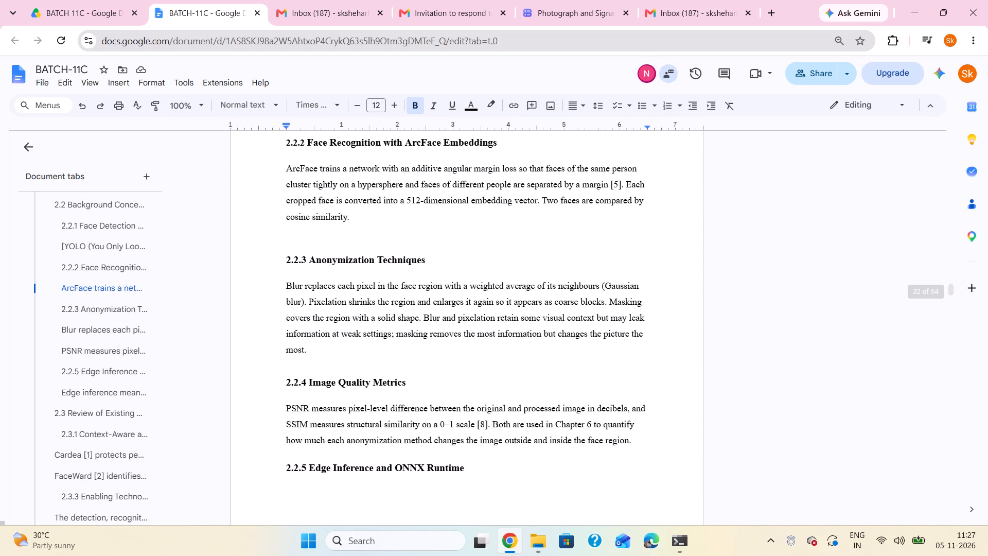
Remove the blank lines above the headings 2.2.4 Image Quality Metrics and 2.2.3 Anonymization Techniques.
click(290, 364)
key(BackSpace)
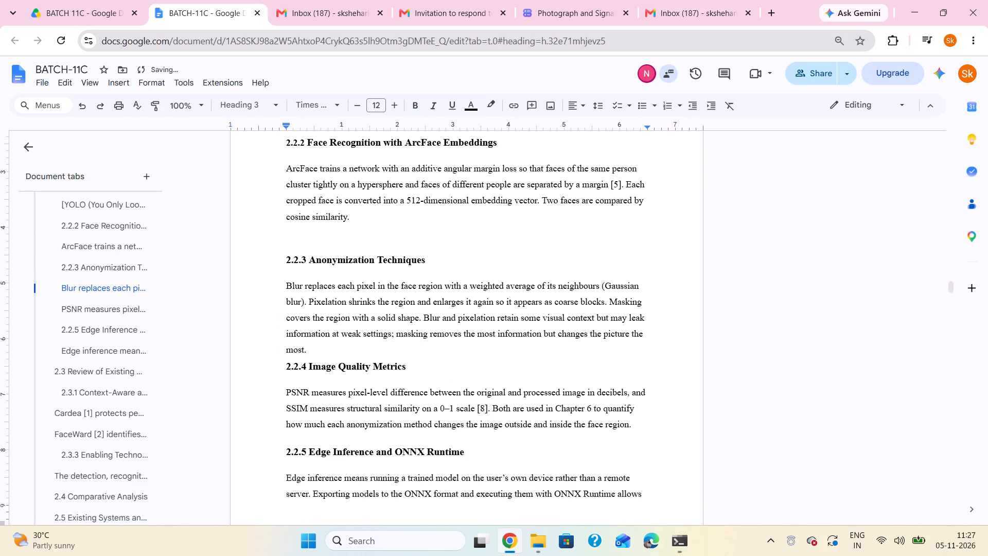
click(290, 241)
key(BackSpace)
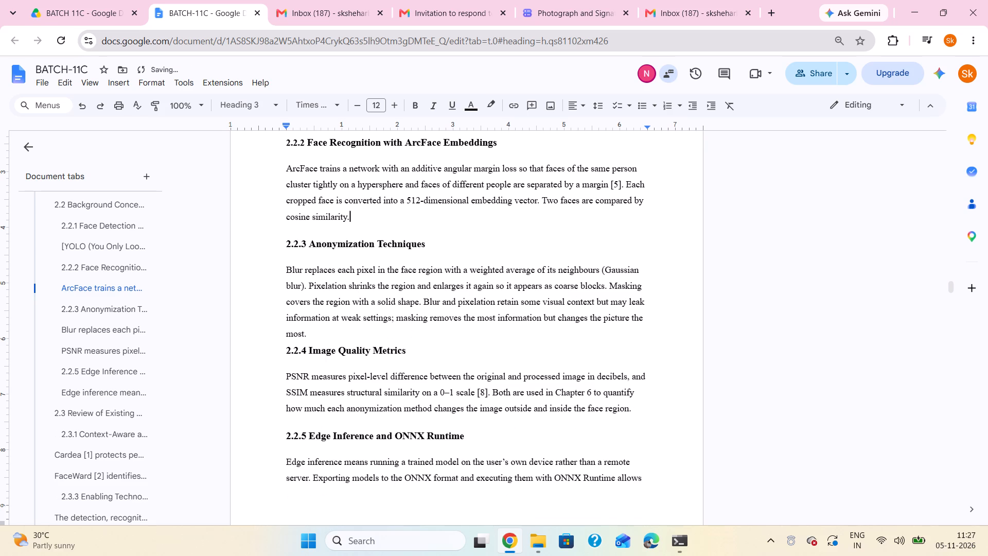
Join the paragraph starting "Blur replaces each pixel" onto the 2.2.3 Anonymization Techniques heading line, separated by a space.
click(279, 271)
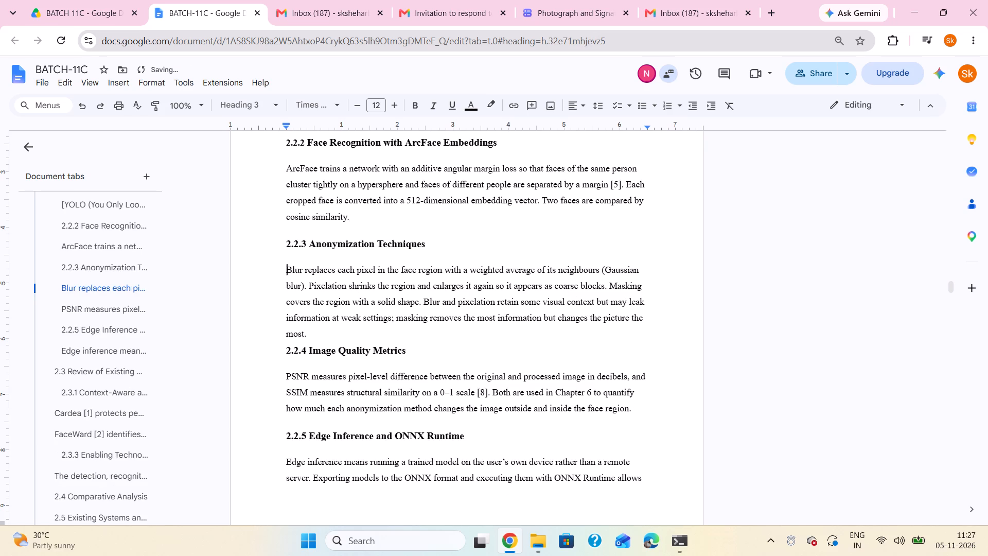
key(BackSpace)
key(Return)
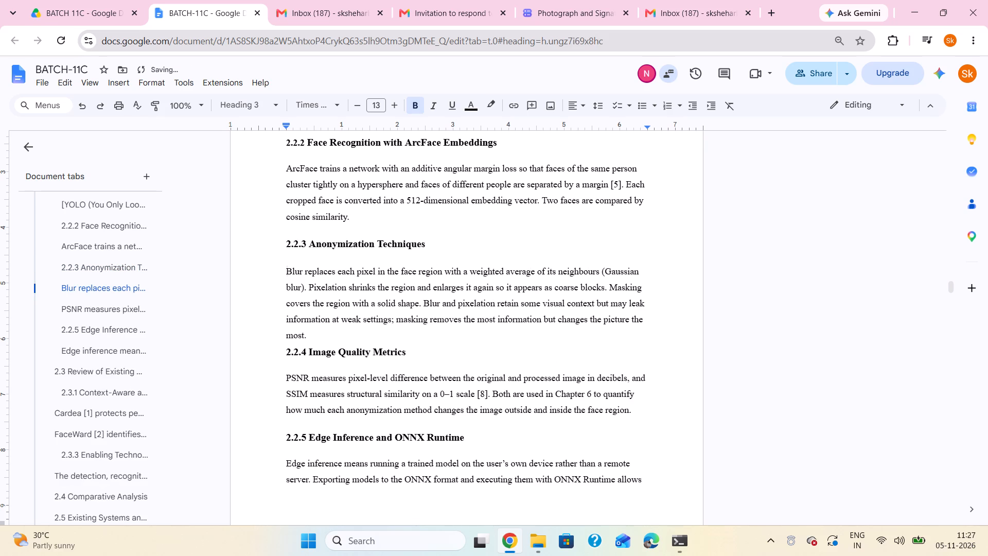
key(BackSpace)
key(space)
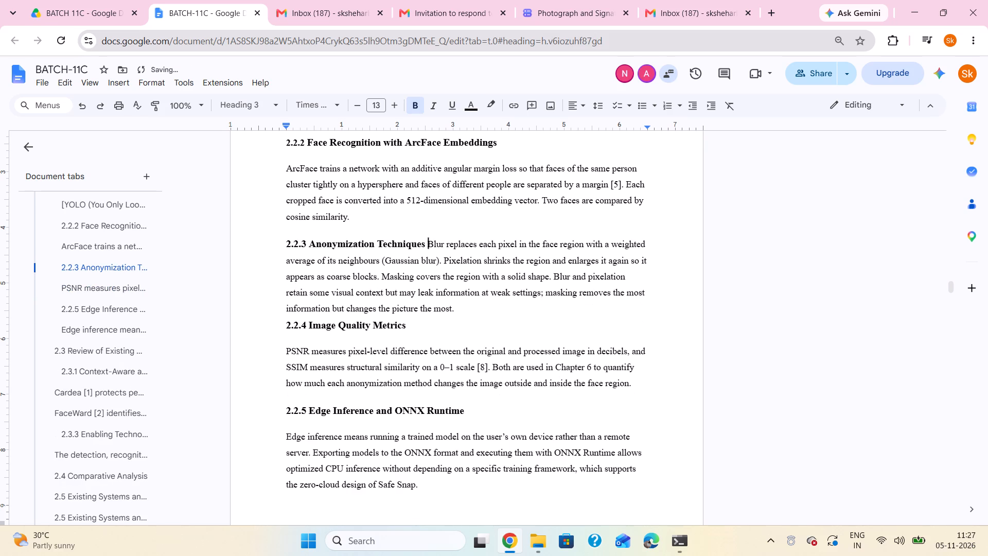
Join the paragraph starting "PSNR measures" onto the 2.2.4 Image Quality Metrics heading line, leaving no blank line above it.
click(282, 322)
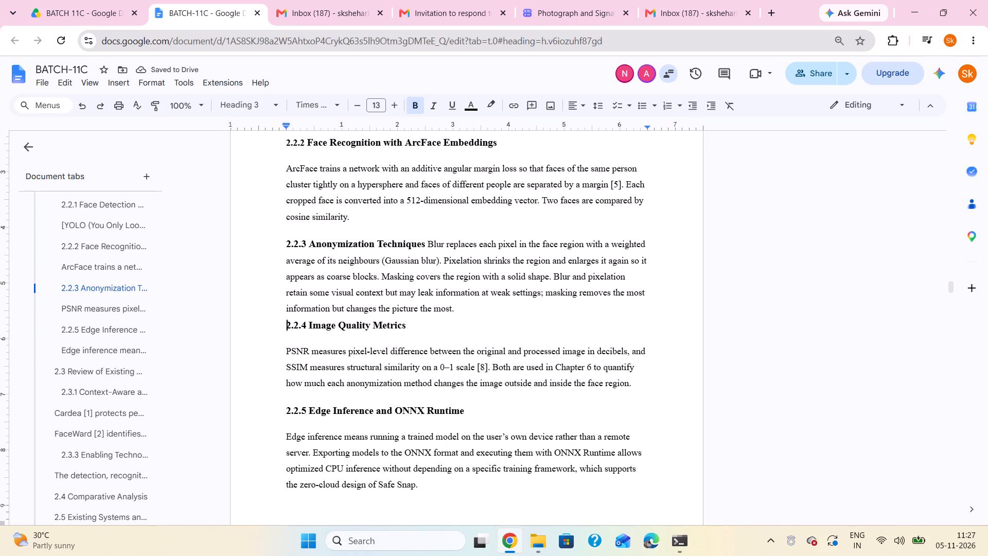
key(Return)
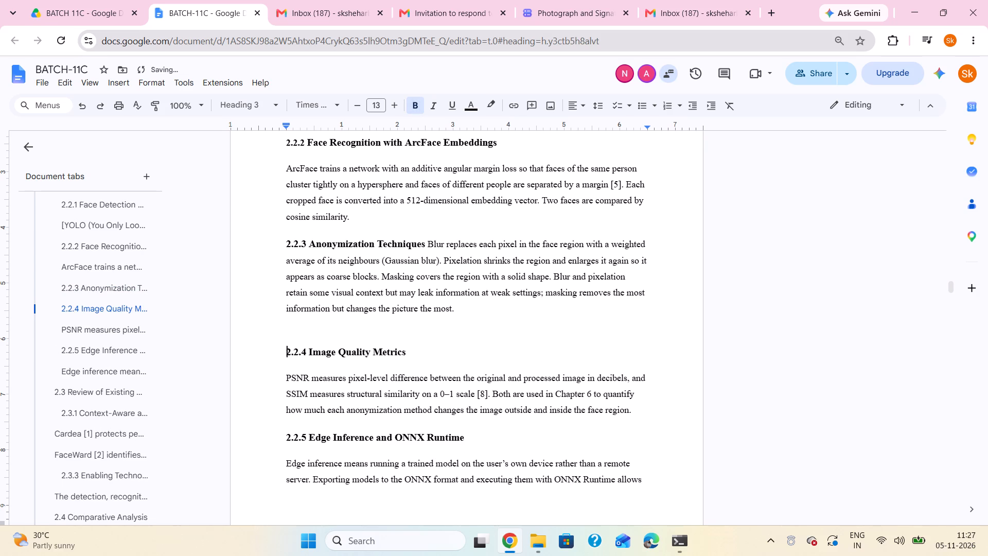
click(284, 380)
key(BackSpace)
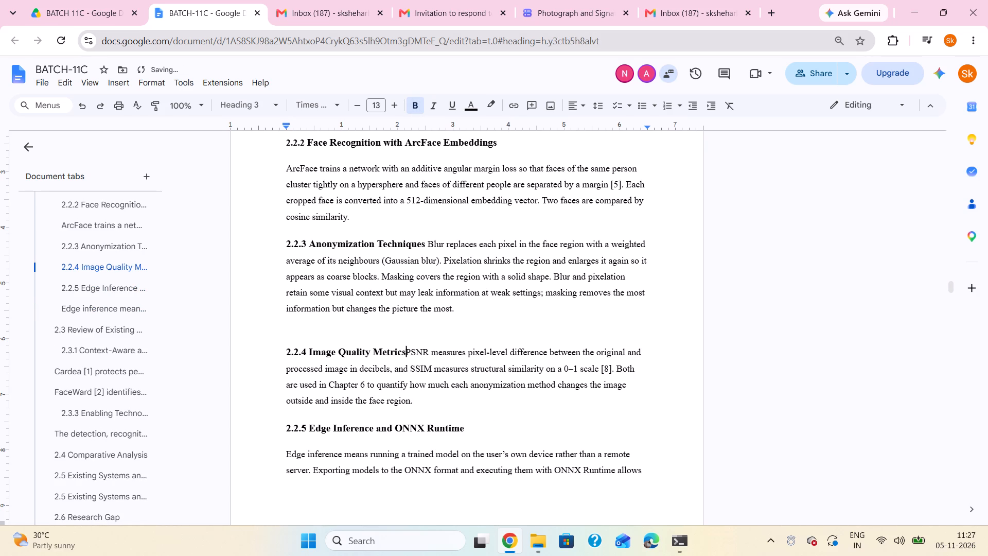
click(283, 351)
key(BackSpace)
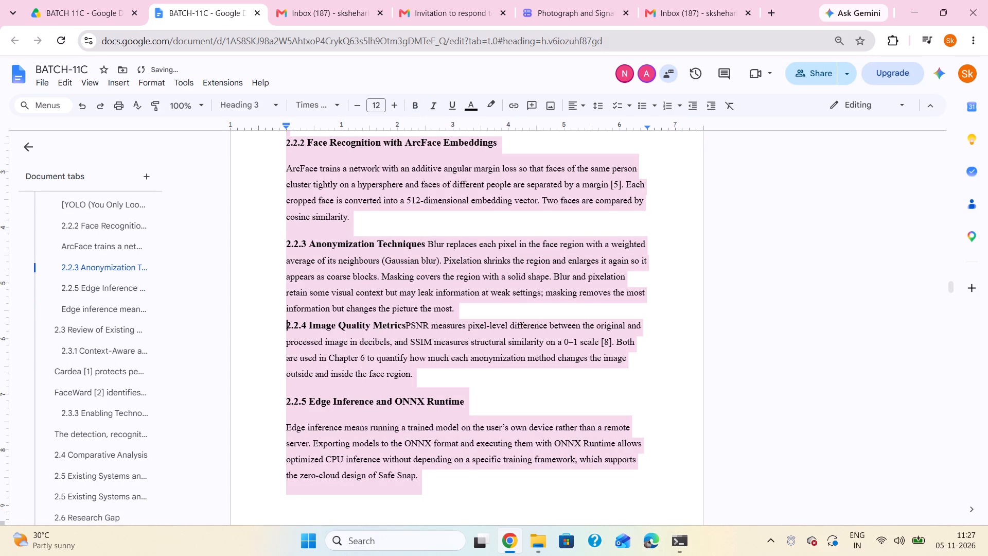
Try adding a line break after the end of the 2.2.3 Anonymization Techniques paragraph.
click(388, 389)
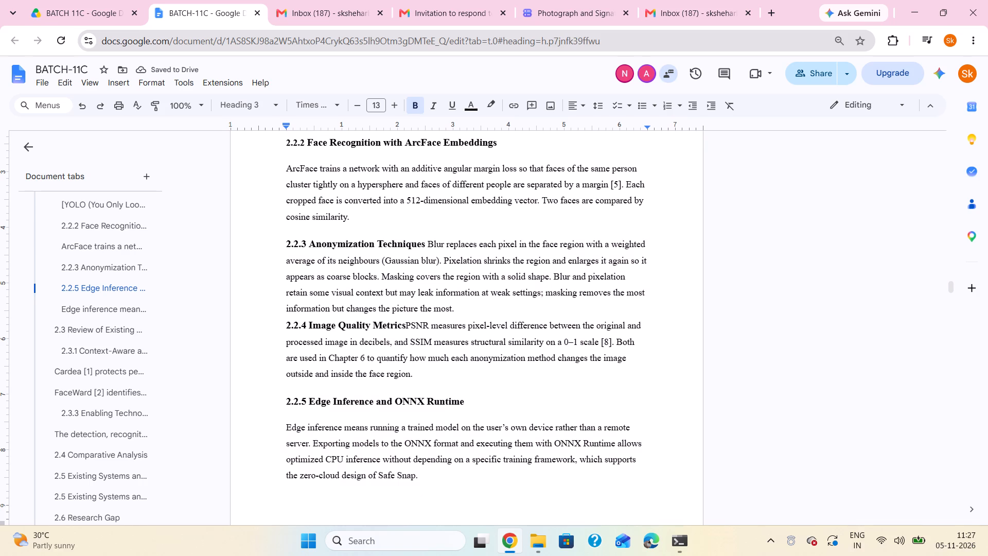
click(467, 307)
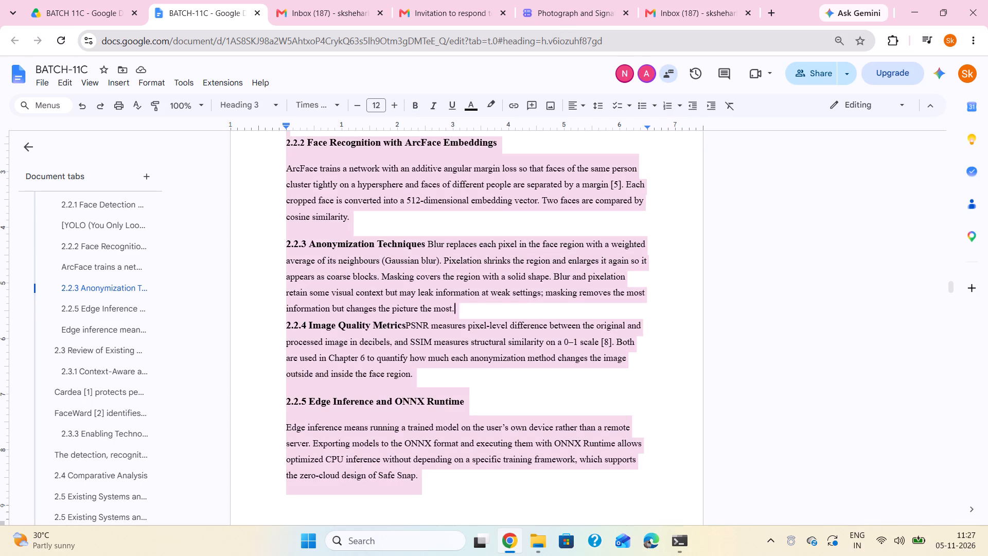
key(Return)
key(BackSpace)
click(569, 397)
Check the layout of section 2.2, including the 2.2.2 Face Recognition with ArcFace Embeddings heading and its paragraph.
scroll(569, 397, up, 11)
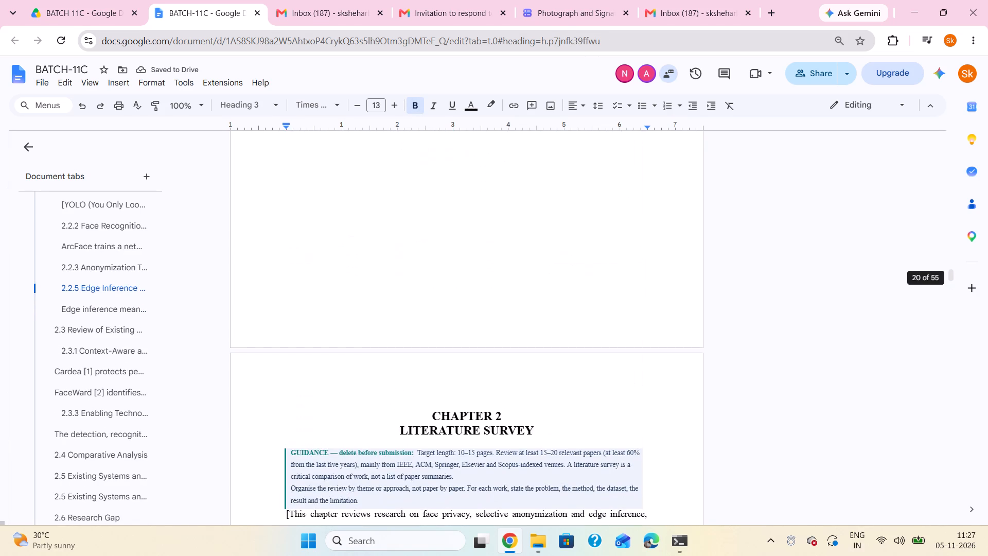
scroll(569, 397, down, 11)
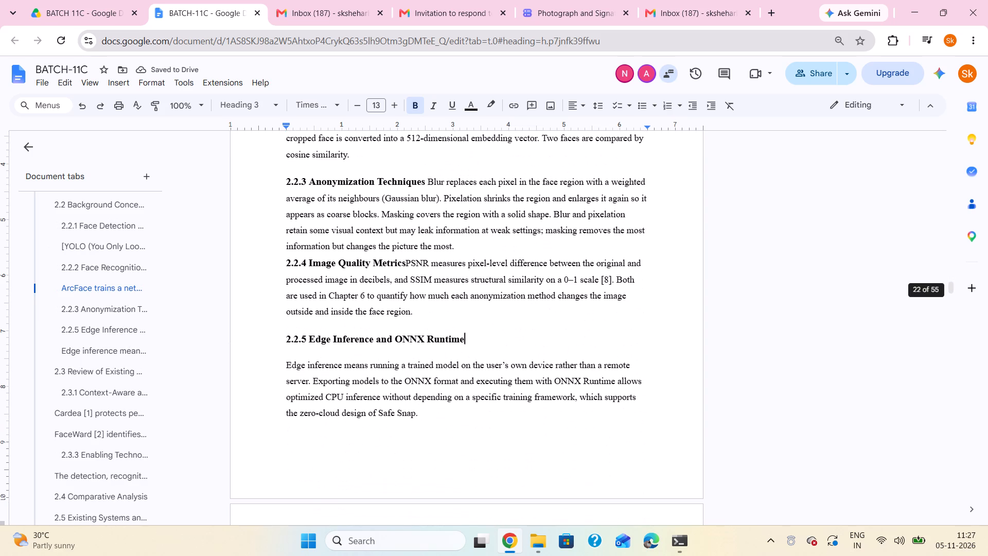
scroll(569, 397, up, 1)
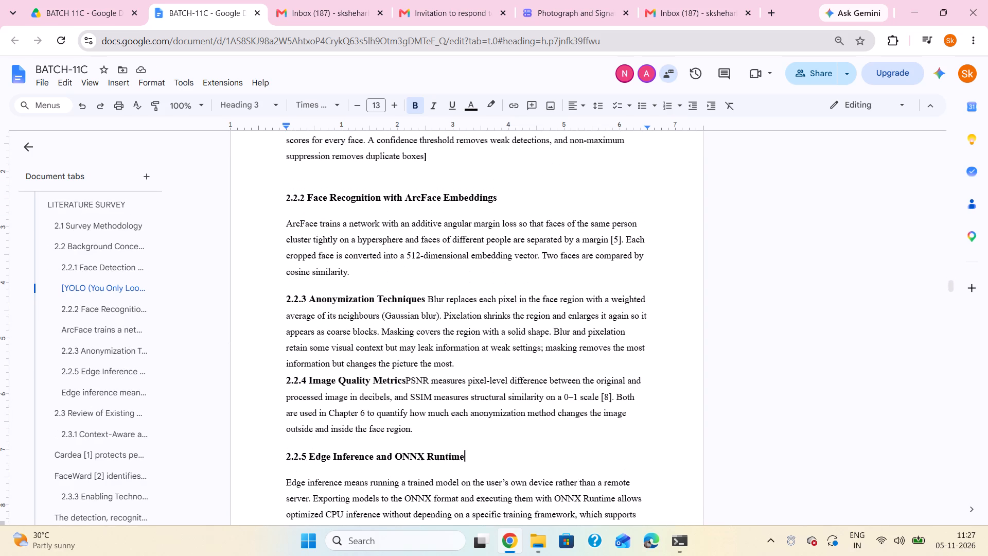
scroll(415, 276, up, 1)
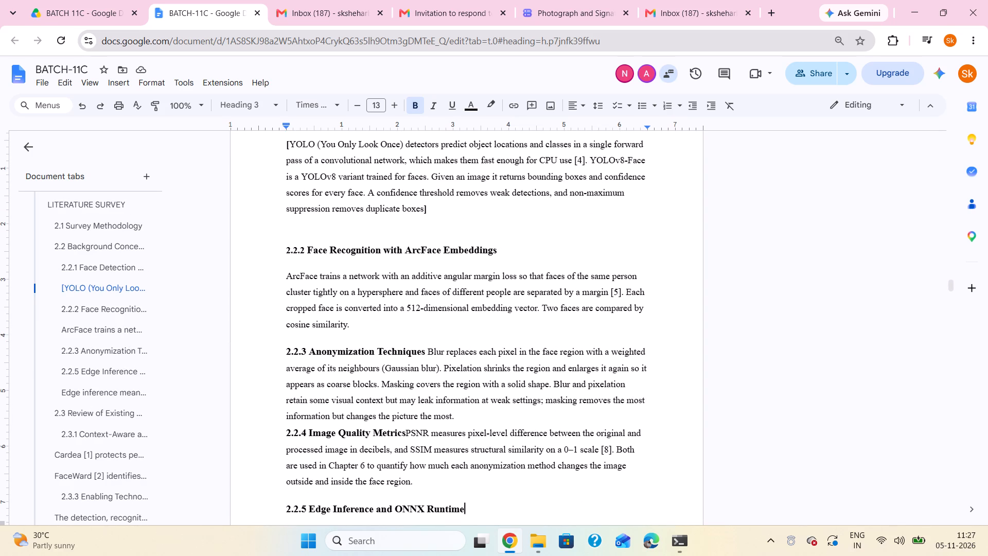
click(283, 272)
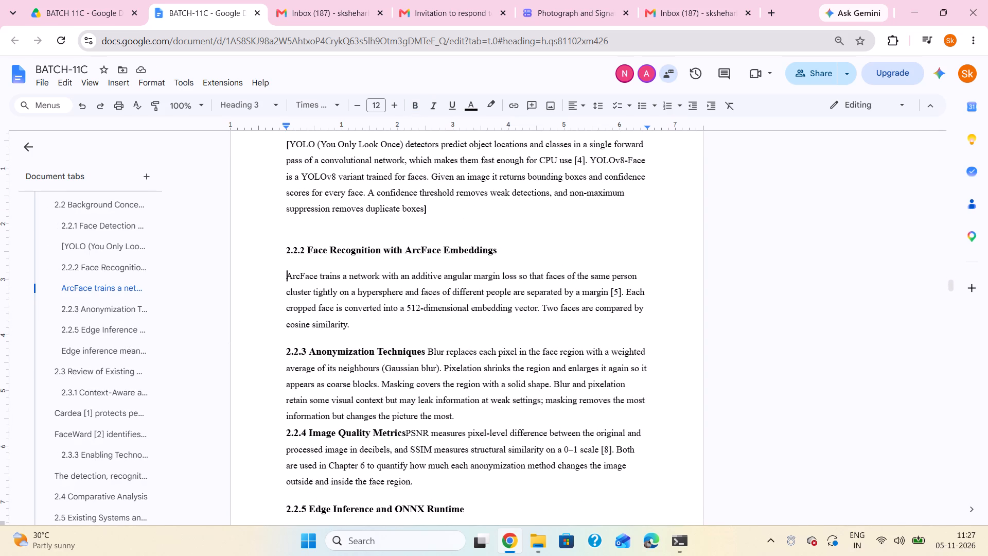
drag(288, 246, 667, 297)
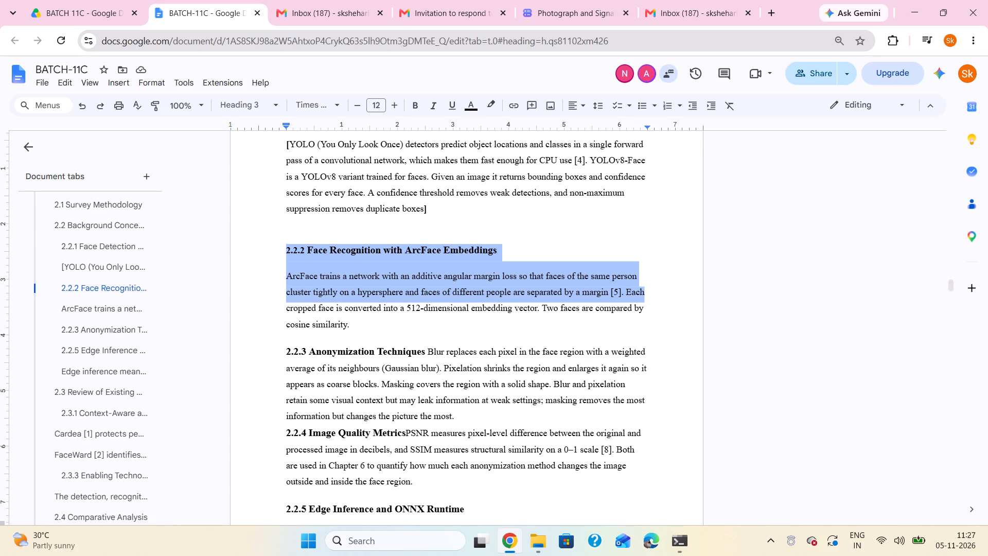
drag(667, 297, 639, 275)
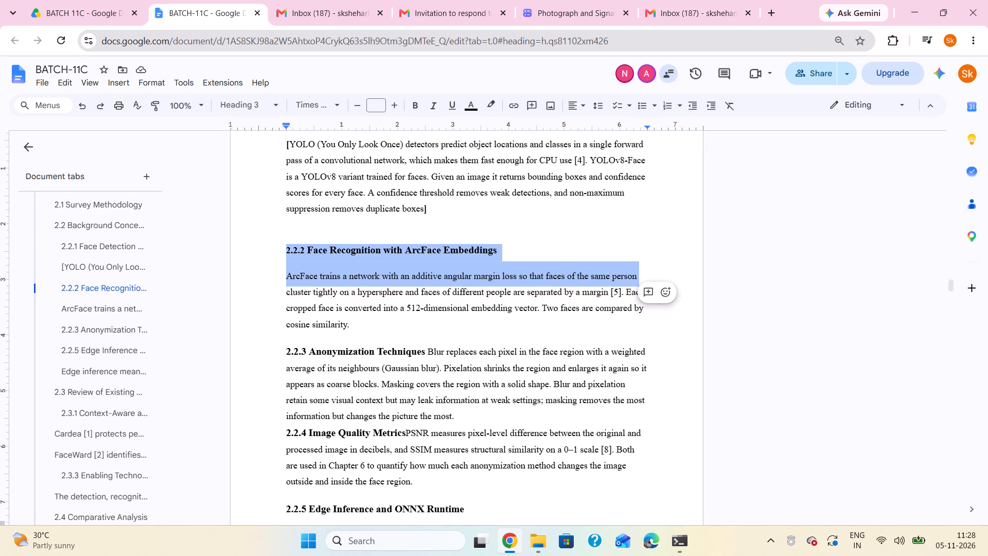
click(403, 223)
Review the report's layout and content from section 2.3 through the end of Chapter 3, System Analysis and Requirements Specification.
scroll(403, 223, down, 10)
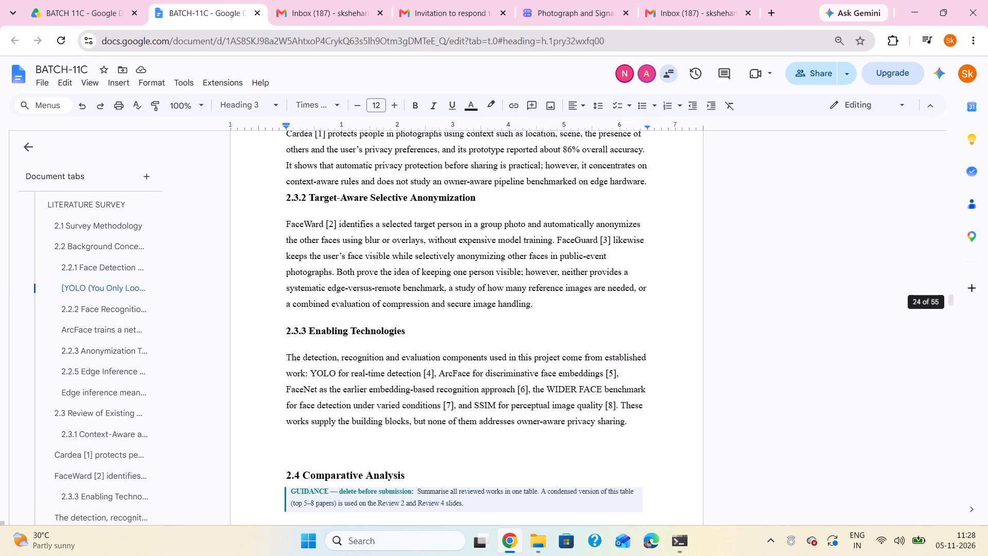
scroll(438, 396, down, 14)
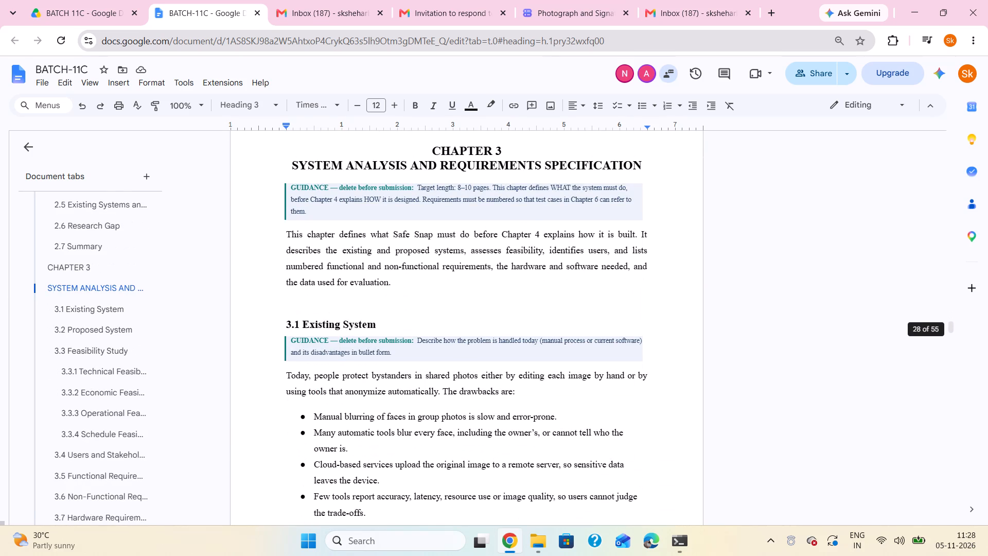
scroll(438, 396, down, 13)
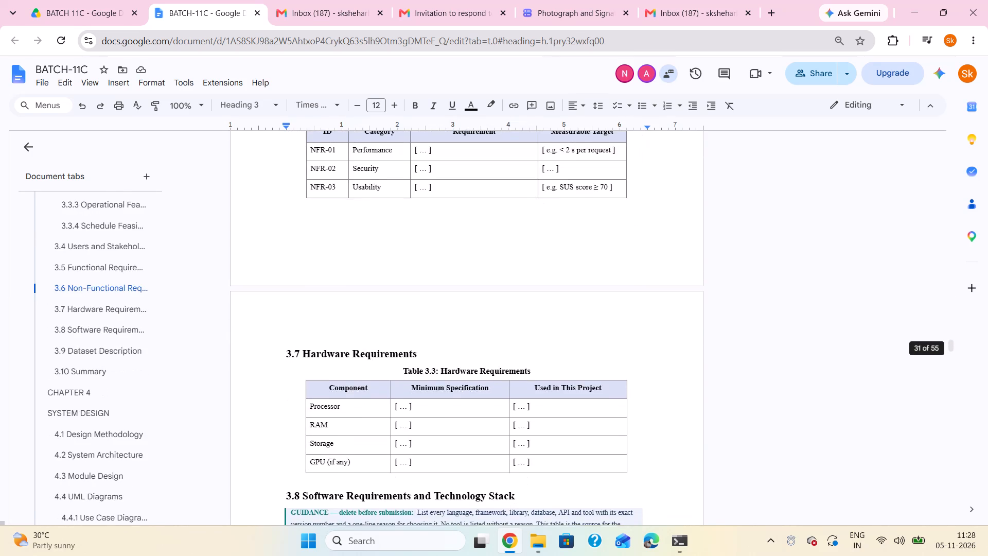
scroll(438, 396, down, 8)
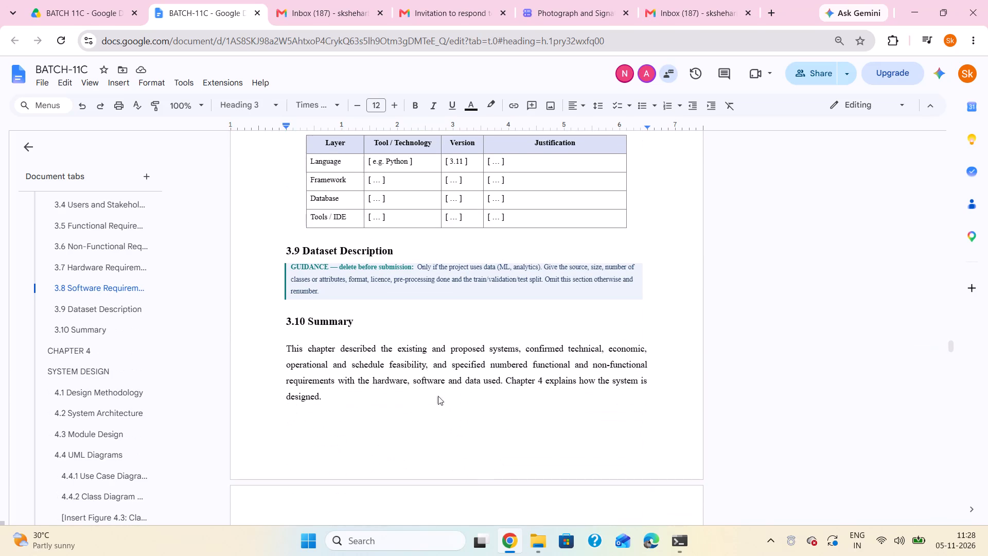
scroll(438, 396, down, 5)
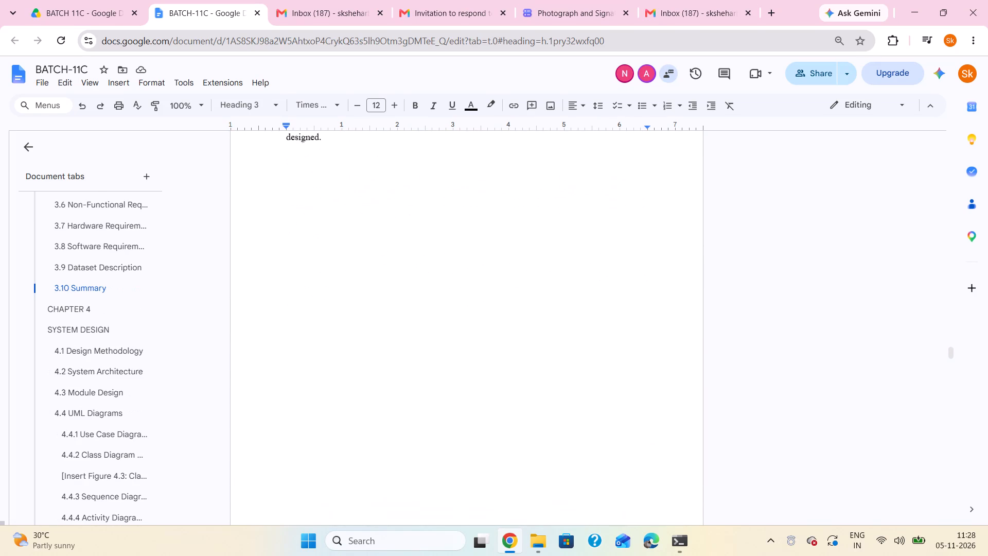
Examine Chapter 4, System Design, from the system architecture to the 4.10 Summary, for page layout and unfilled placeholders.
scroll(438, 396, down, 11)
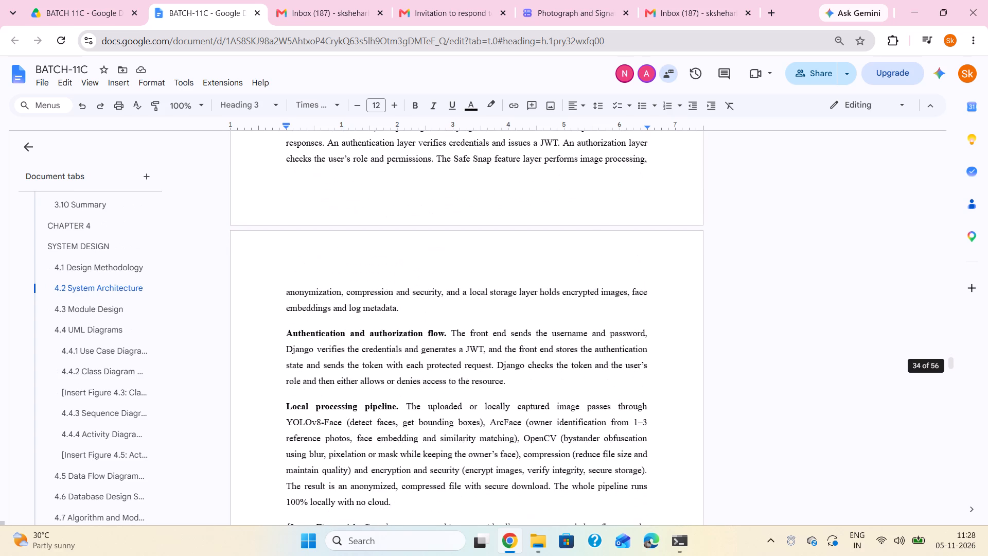
scroll(438, 396, down, 6)
scroll(438, 396, up, 1)
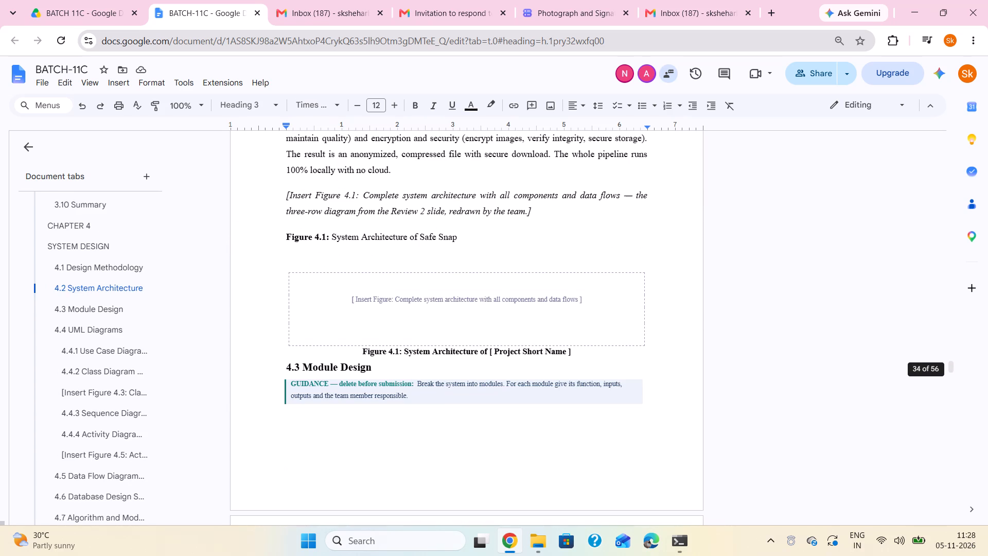
scroll(438, 396, up, 1)
scroll(438, 396, down, 8)
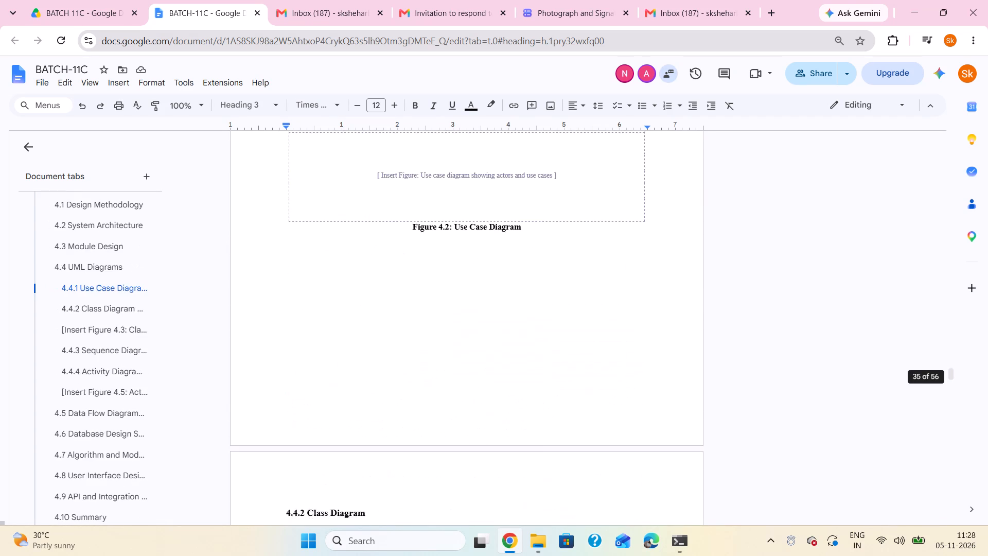
scroll(438, 396, down, 14)
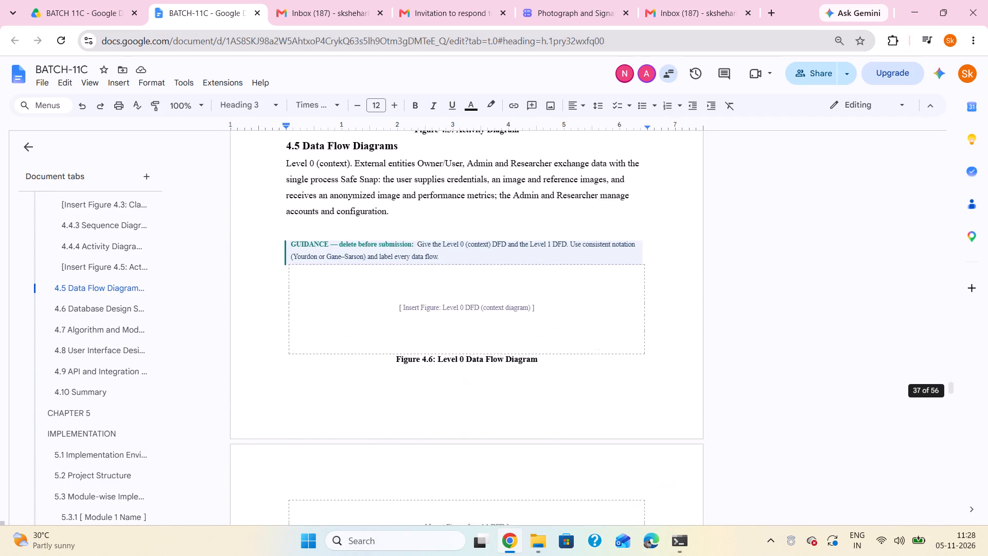
scroll(438, 396, down, 9)
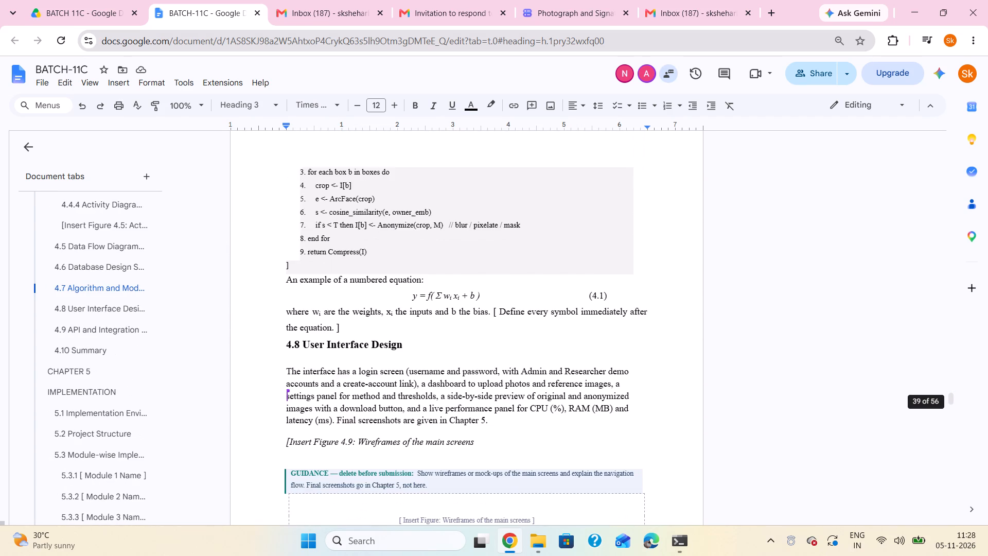
scroll(438, 396, down, 9)
scroll(438, 396, up, 1)
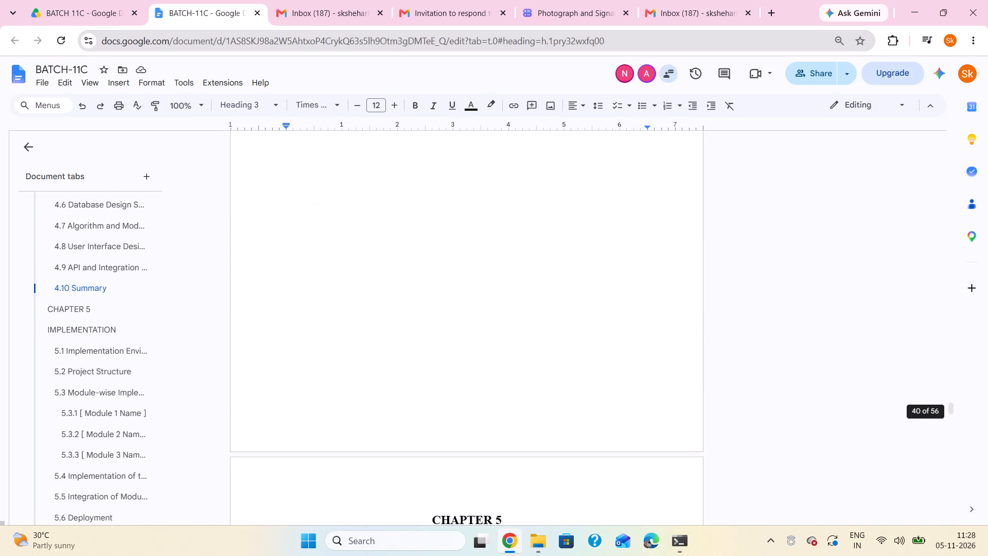
scroll(438, 396, up, 1)
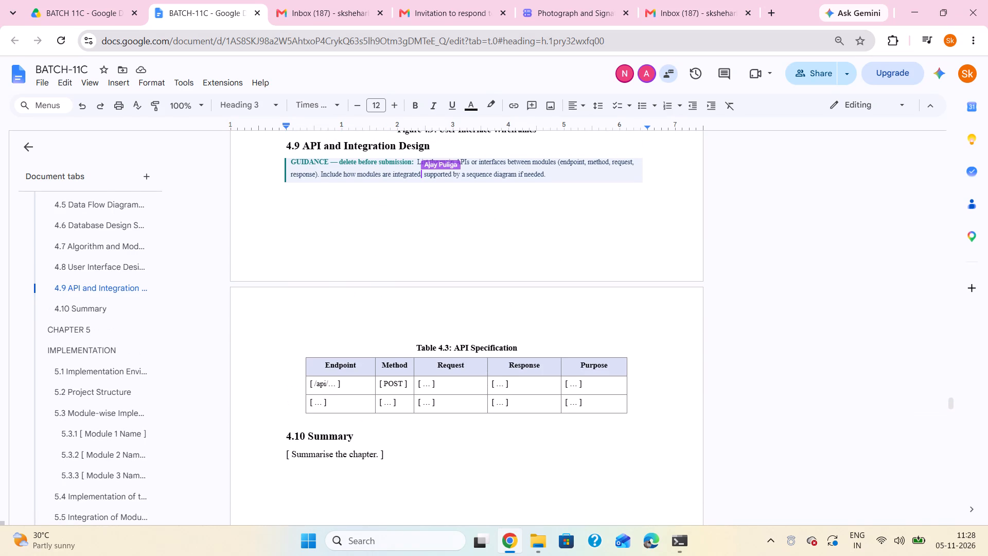
scroll(438, 396, down, 4)
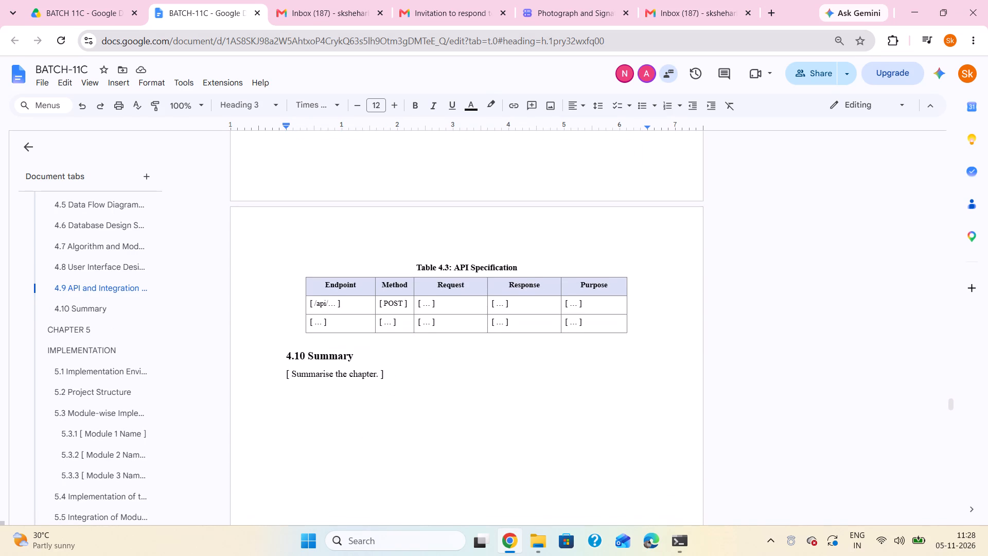
Examine the Chapter 5 implementation sections and the Chapter 6 evaluation and results sections, returning to 5.5 Integration of Modules.
scroll(438, 396, down, 5)
scroll(438, 396, up, 1)
scroll(438, 396, down, 4)
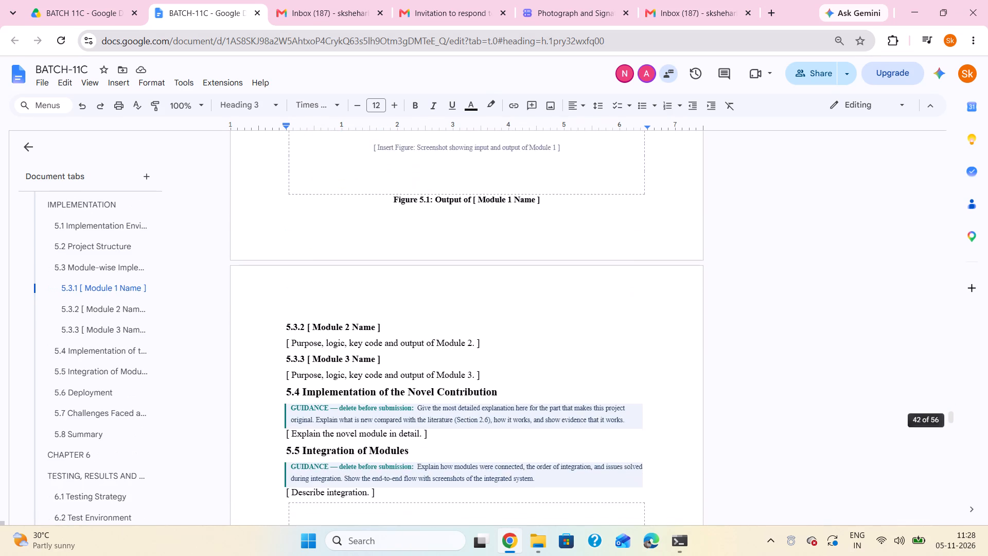
scroll(438, 396, down, 16)
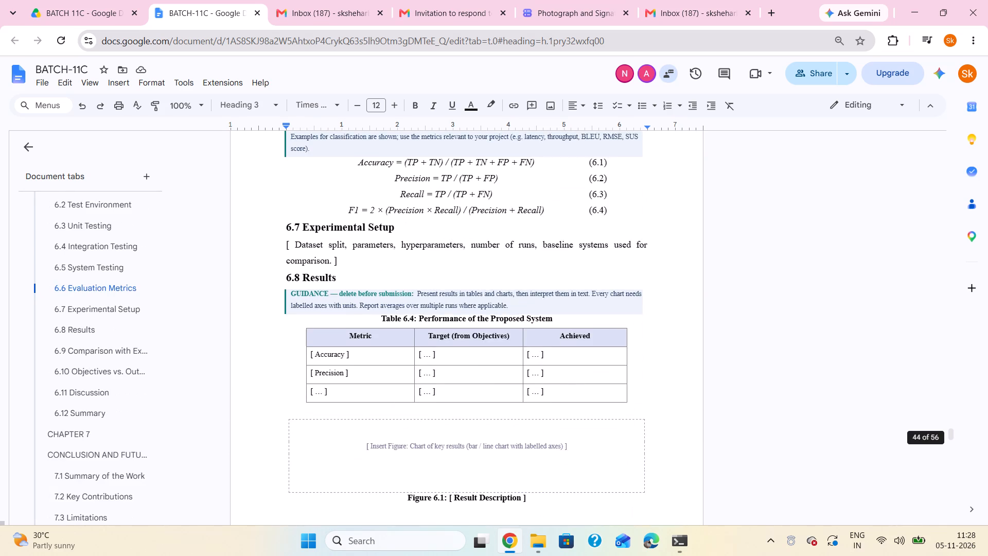
scroll(438, 396, up, 14)
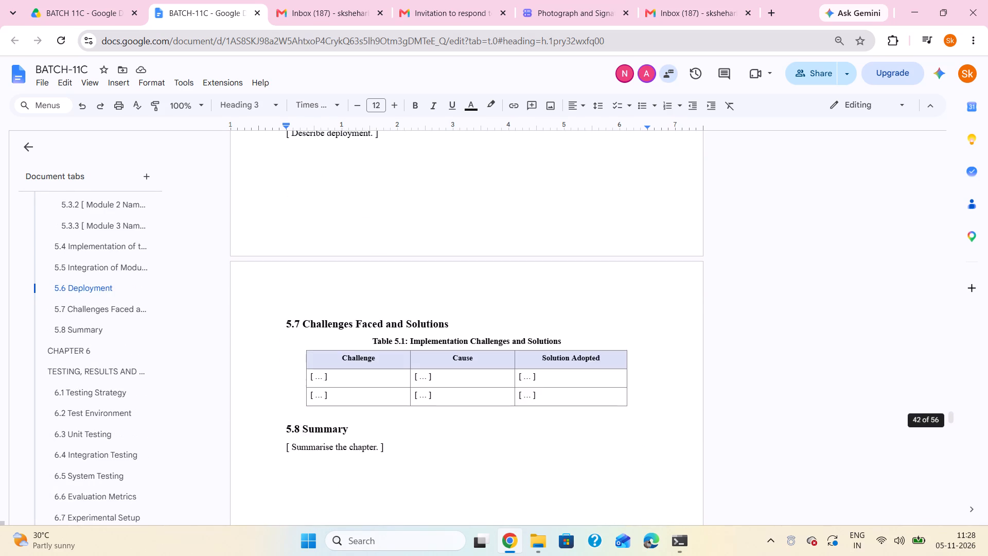
scroll(438, 396, up, 3)
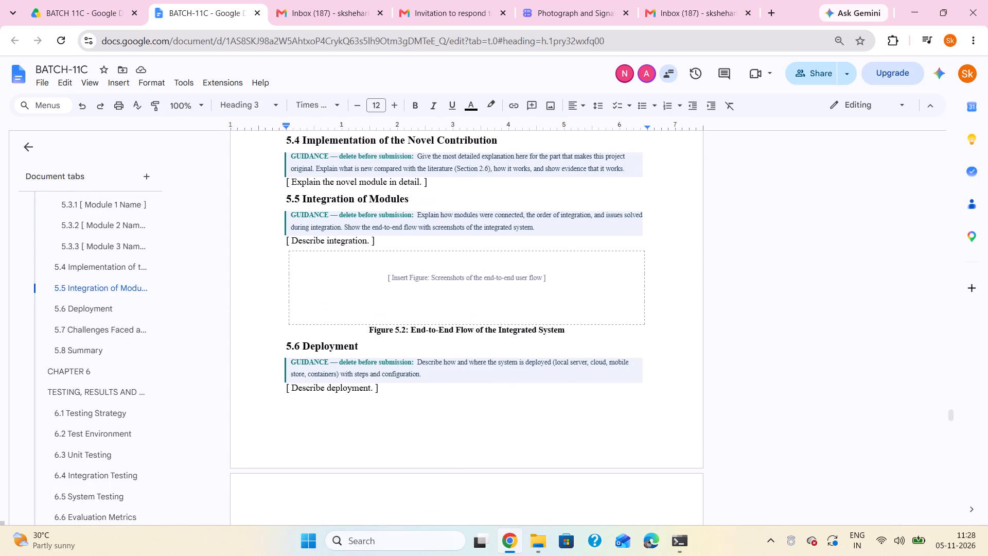
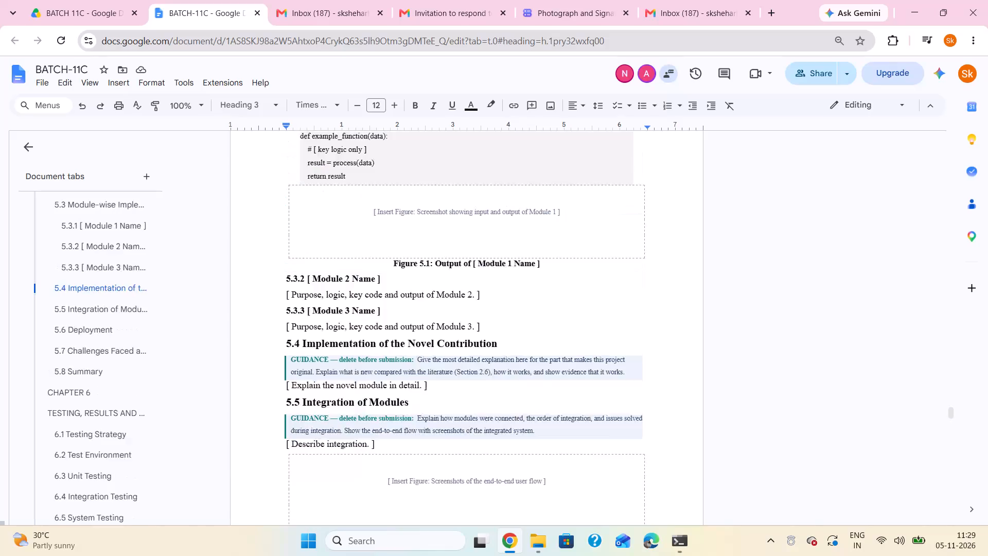
Return from Chapter 5 to the front matter and examine the Abstract pages down to the keywords.
scroll(405, 385, up, 3)
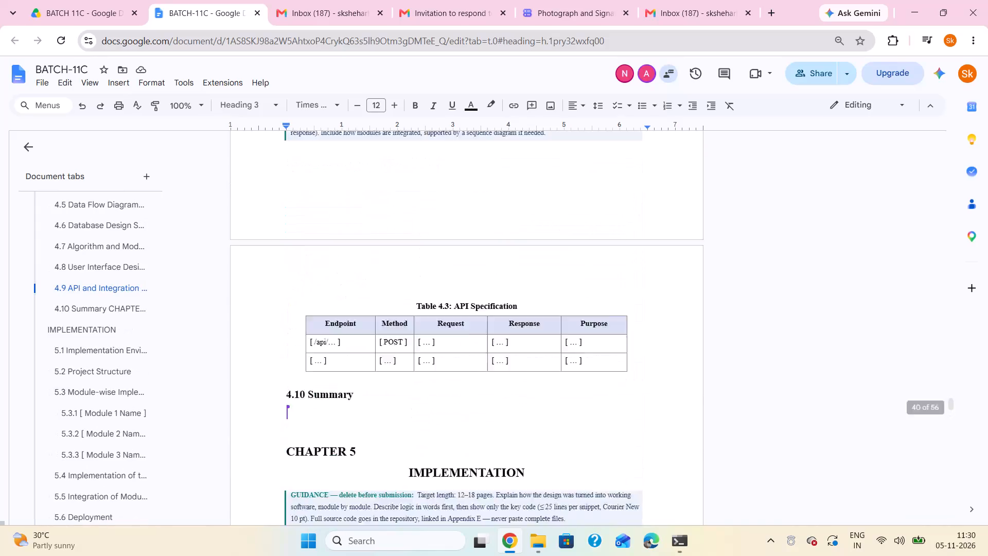
scroll(405, 385, up, 20)
scroll(405, 385, up, 16)
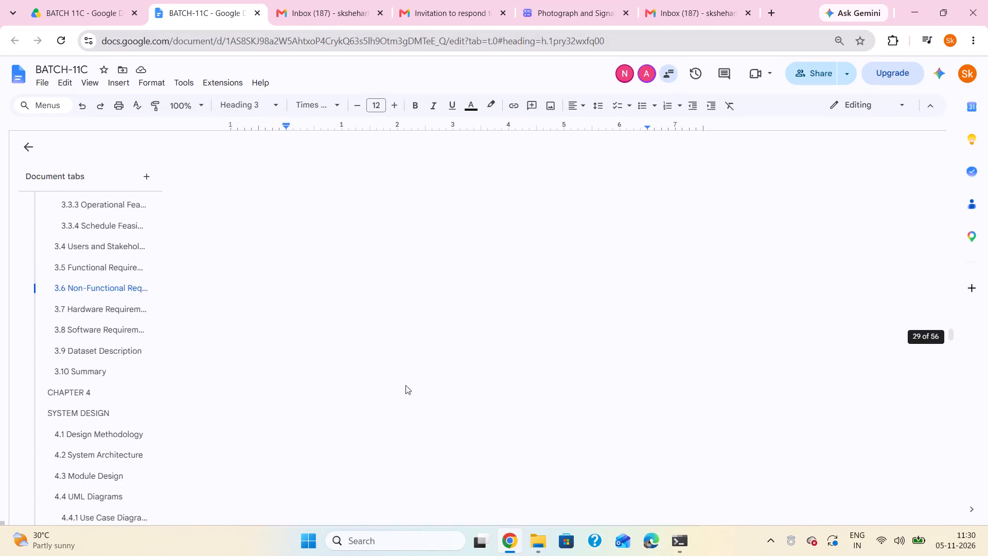
scroll(405, 385, up, 15)
scroll(405, 385, up, 11)
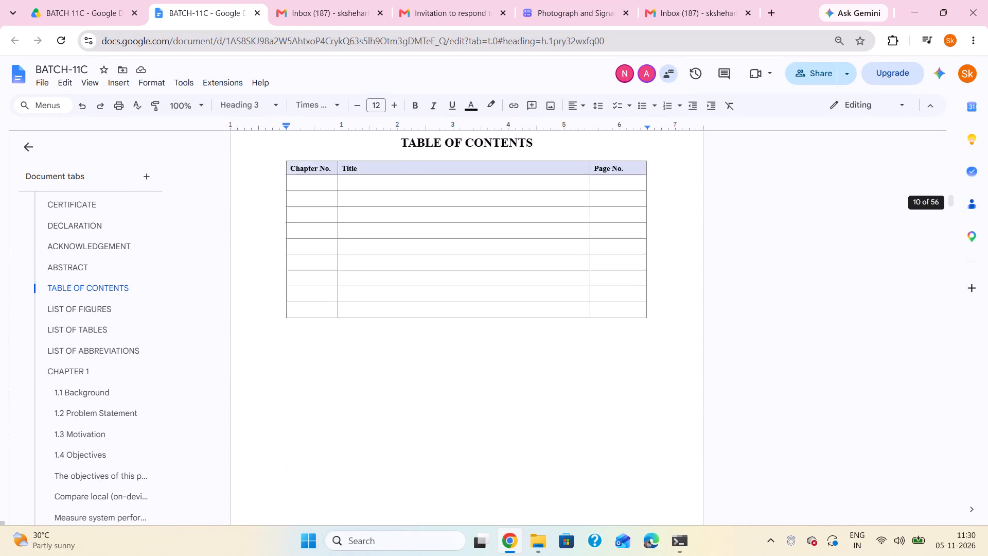
scroll(405, 385, up, 9)
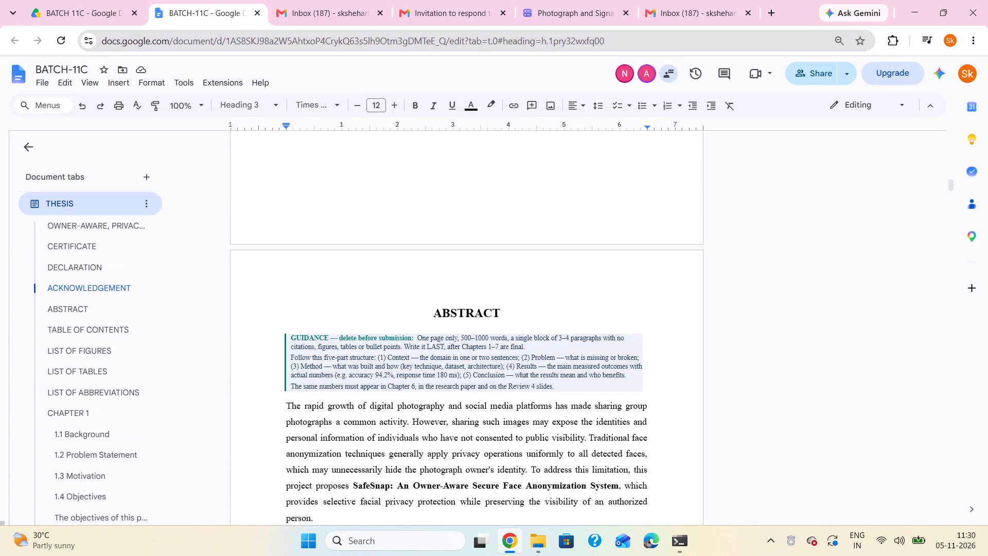
scroll(405, 385, down, 5)
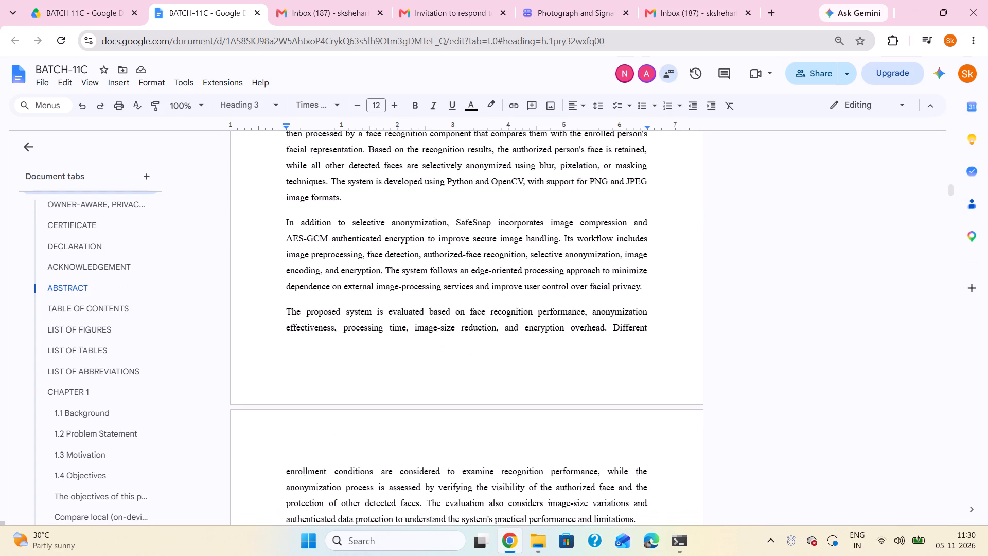
scroll(405, 385, down, 4)
Insert seven blank lines between the Abstract's Keywords line and the keyword guidance note, and check the Abstract's page layout.
click(355, 291)
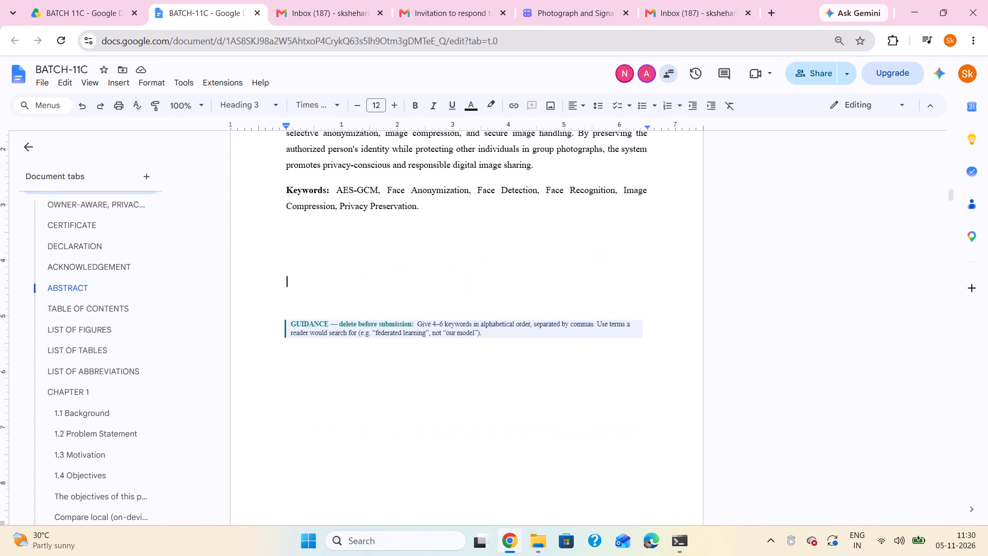
scroll(355, 291, up, 3)
scroll(355, 291, down, 4)
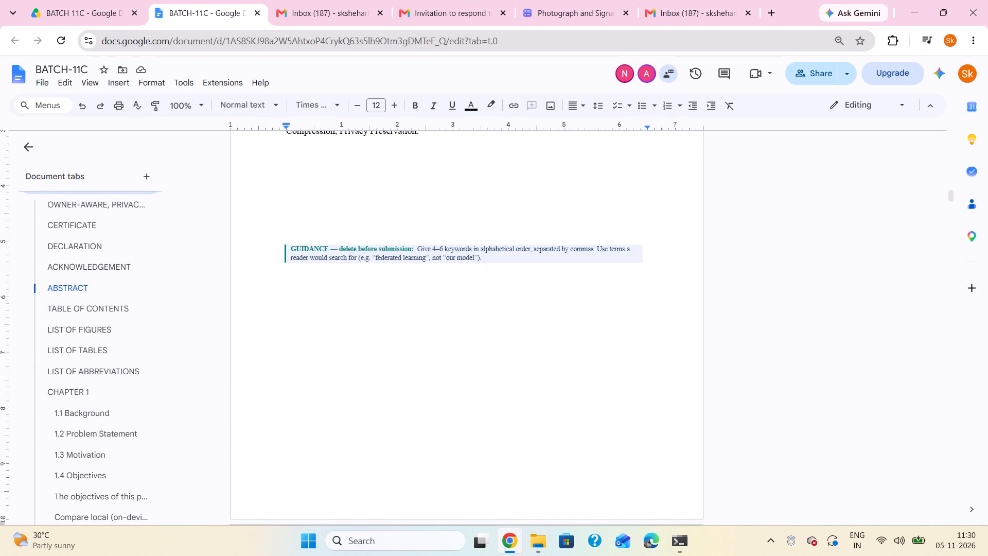
scroll(355, 291, down, 2)
scroll(355, 291, up, 9)
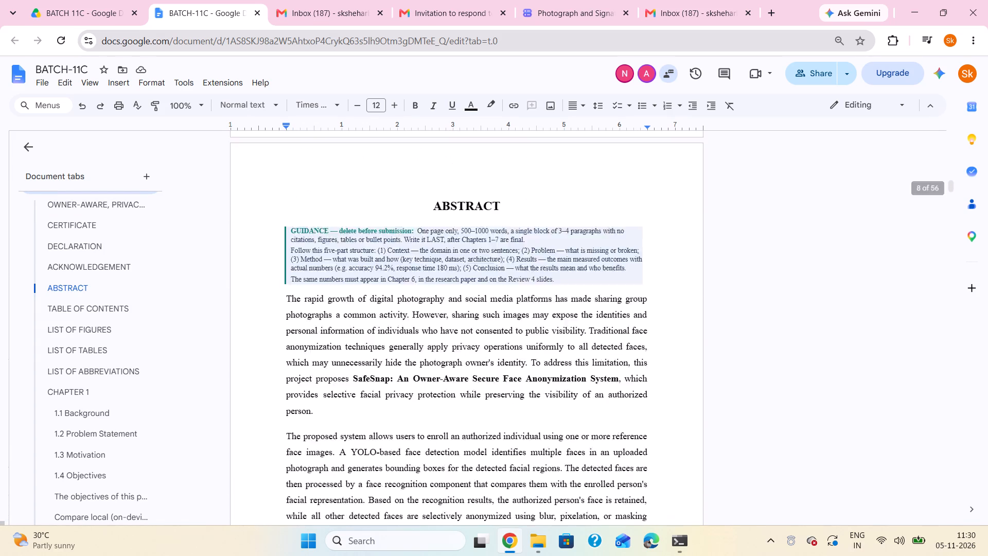
scroll(355, 291, up, 2)
scroll(355, 291, down, 8)
scroll(355, 291, up, 1)
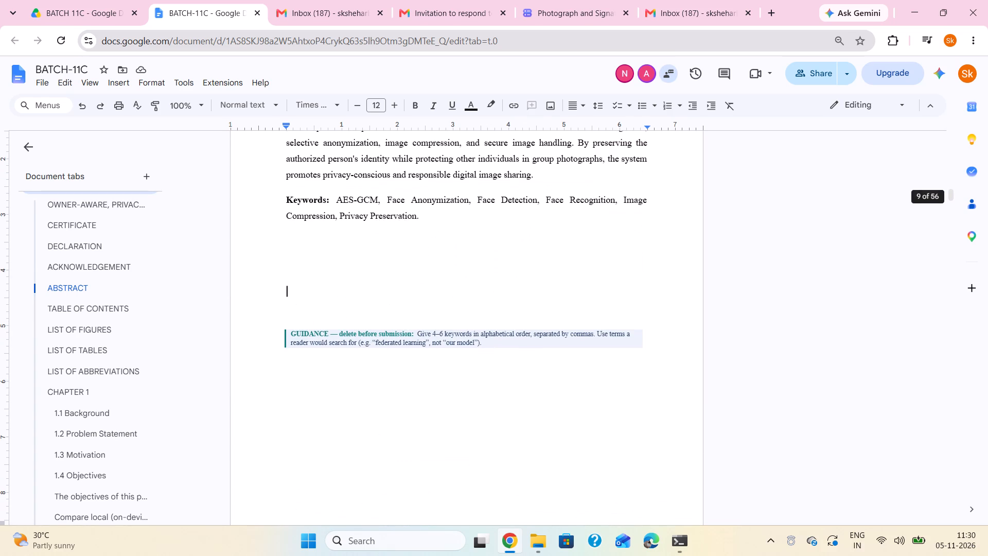
key(Return)
key(Return)
key(Return)
key(Return)
key(Return)
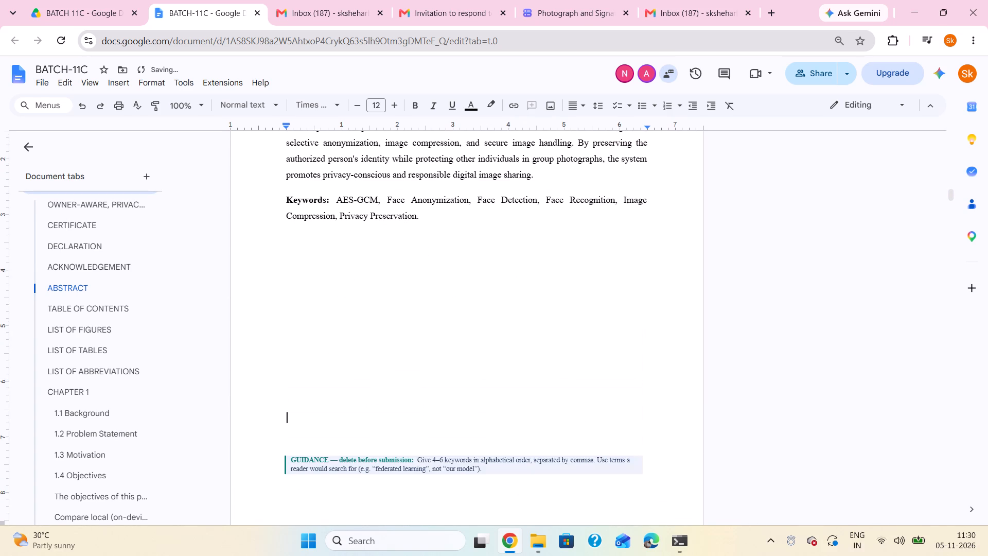
key(Return)
key(Return)
scroll(355, 291, up, 3)
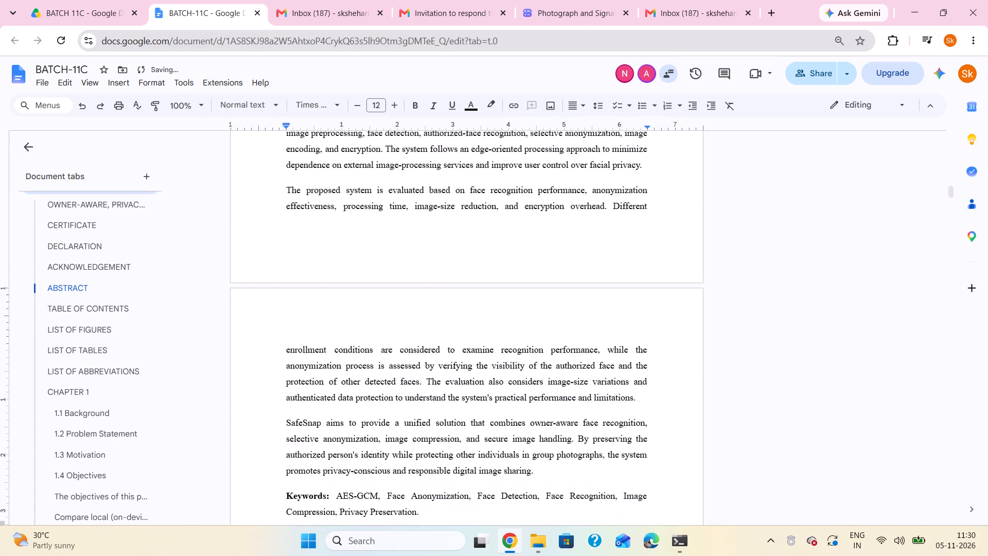
scroll(355, 291, up, 6)
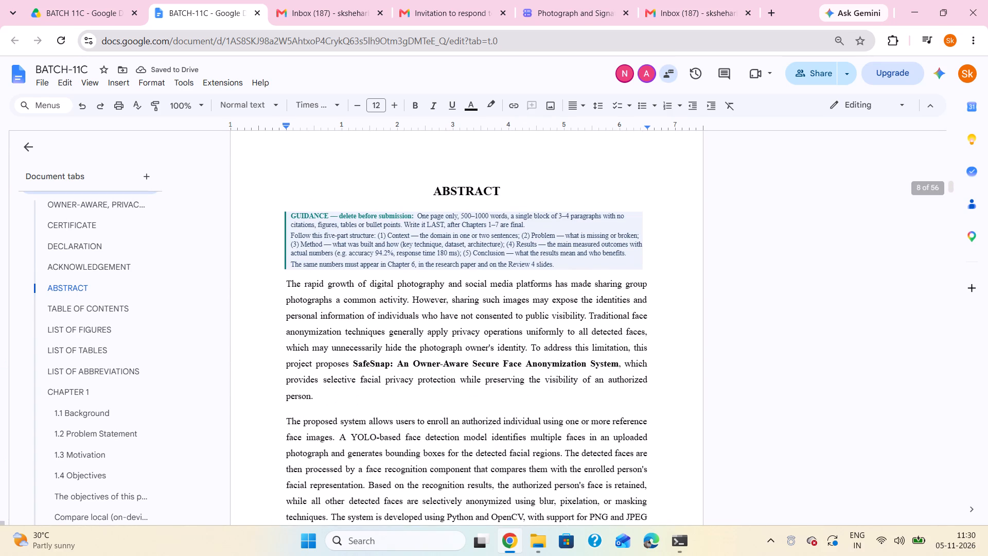
scroll(355, 291, down, 2)
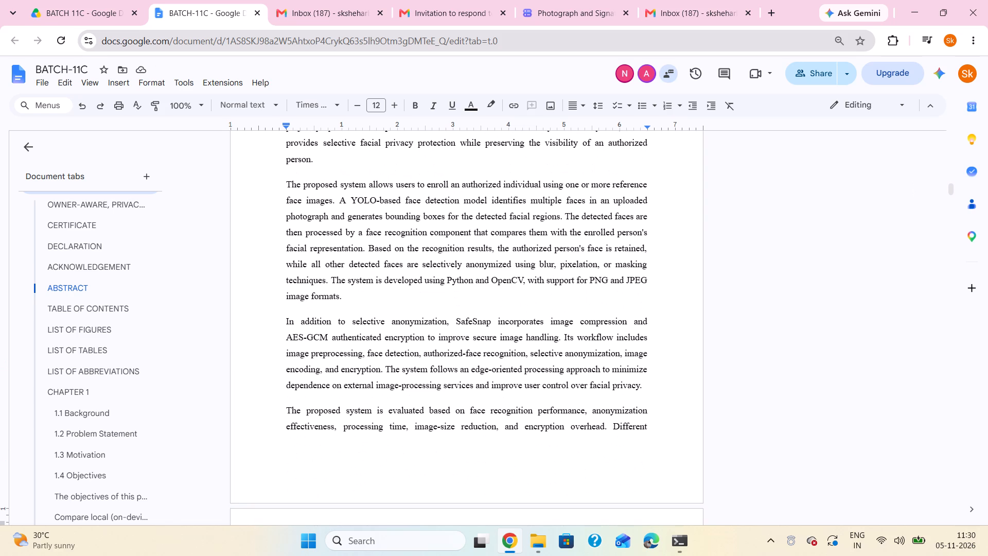
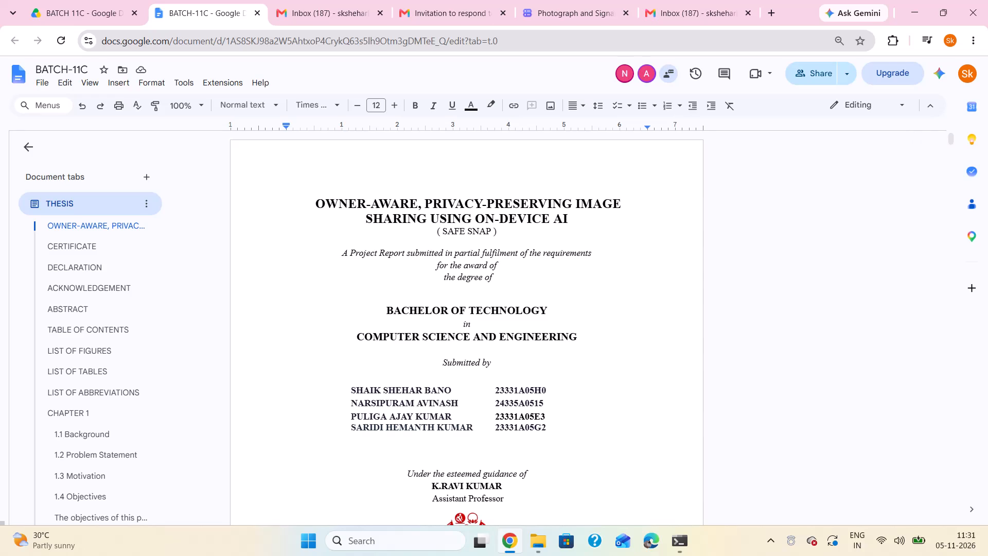
Compare the cover page with the second title page, checking the alignment of the student names and roll numbers.
scroll(355, 291, down, 1)
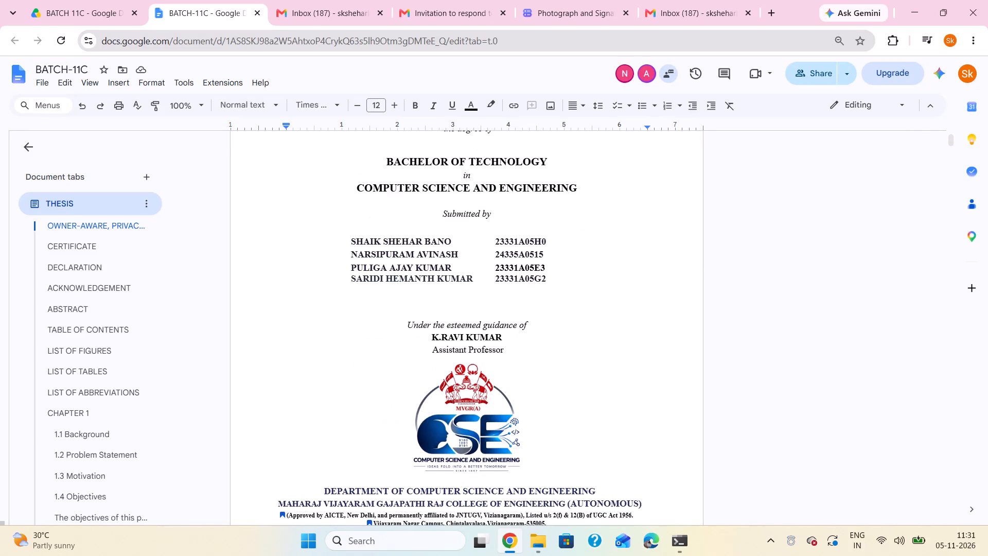
scroll(355, 291, down, 3)
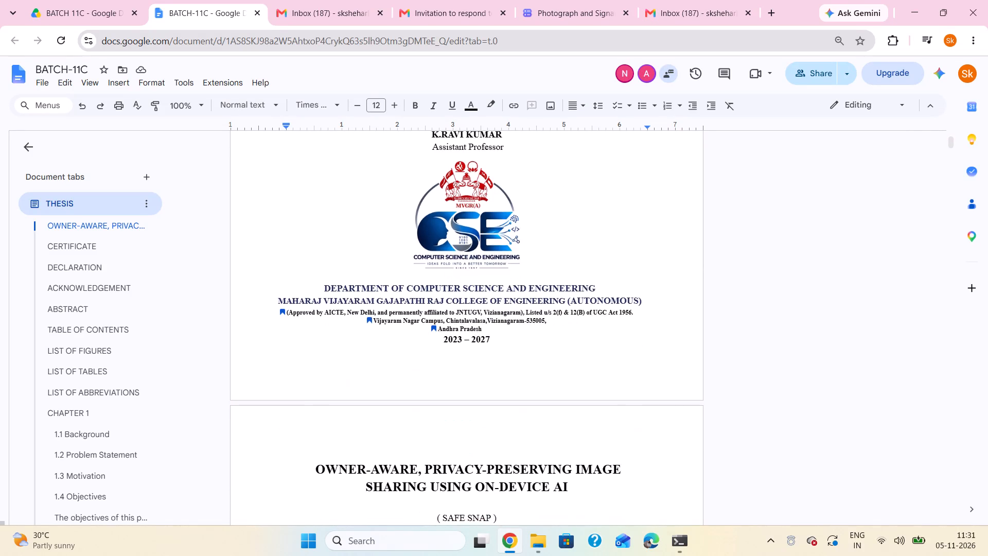
scroll(355, 291, down, 5)
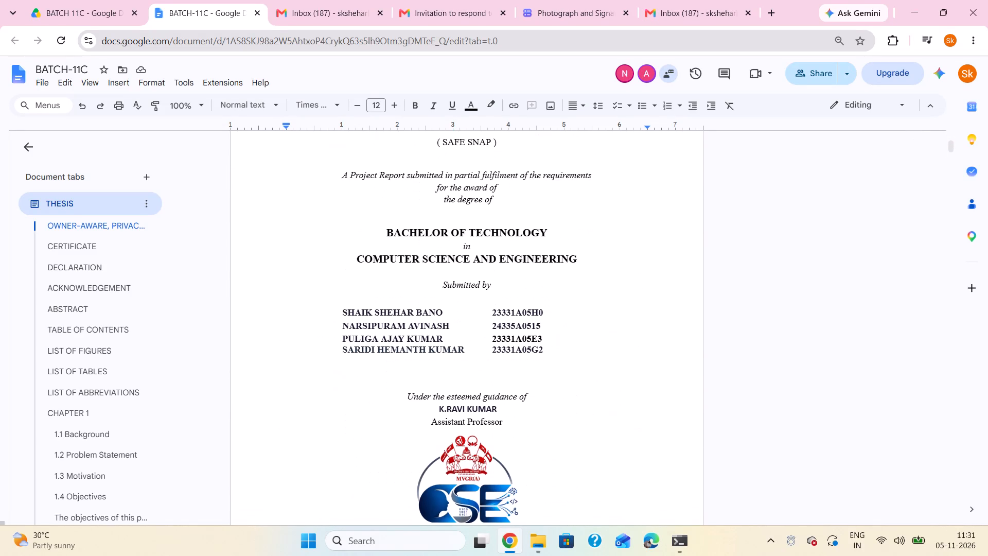
scroll(294, 267, up, 2)
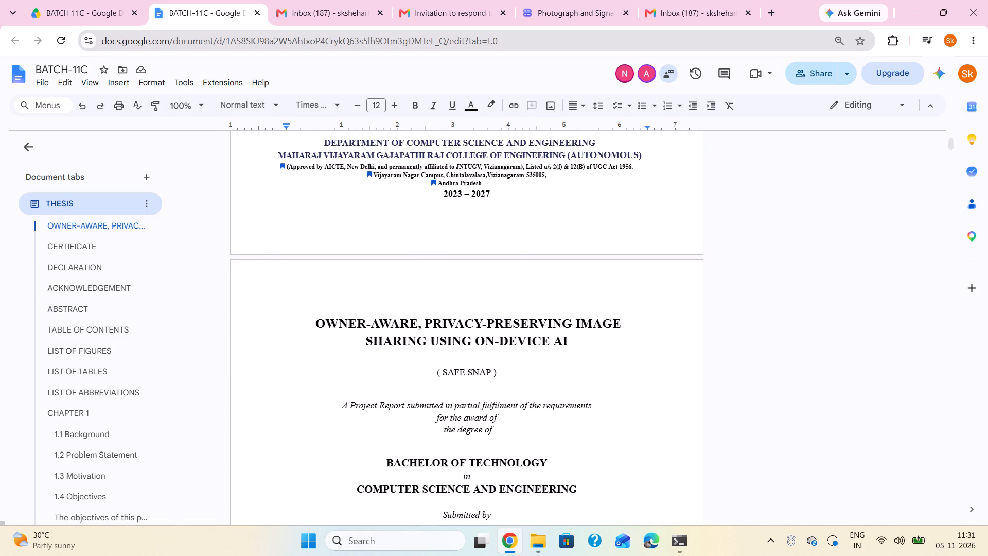
scroll(294, 267, up, 5)
scroll(294, 267, down, 1)
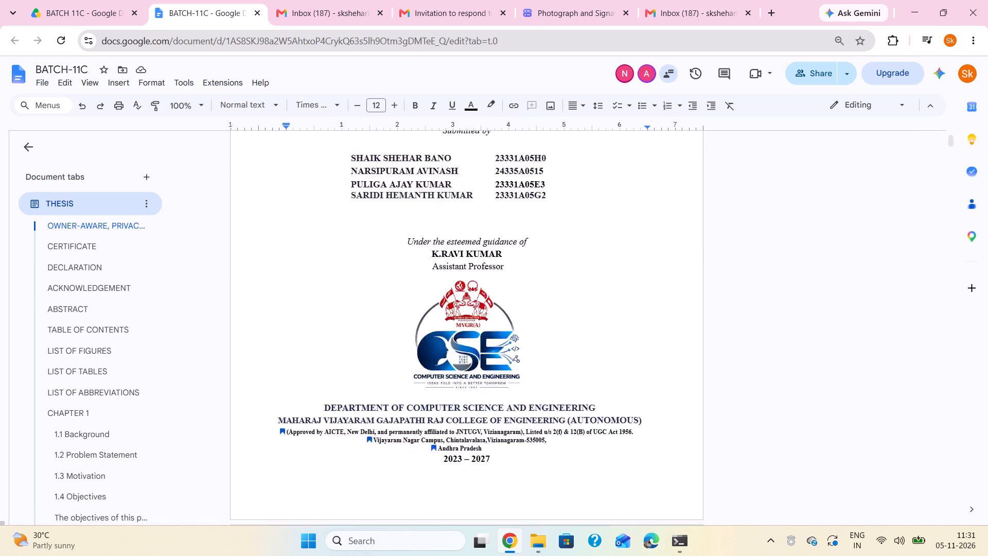
scroll(294, 267, down, 5)
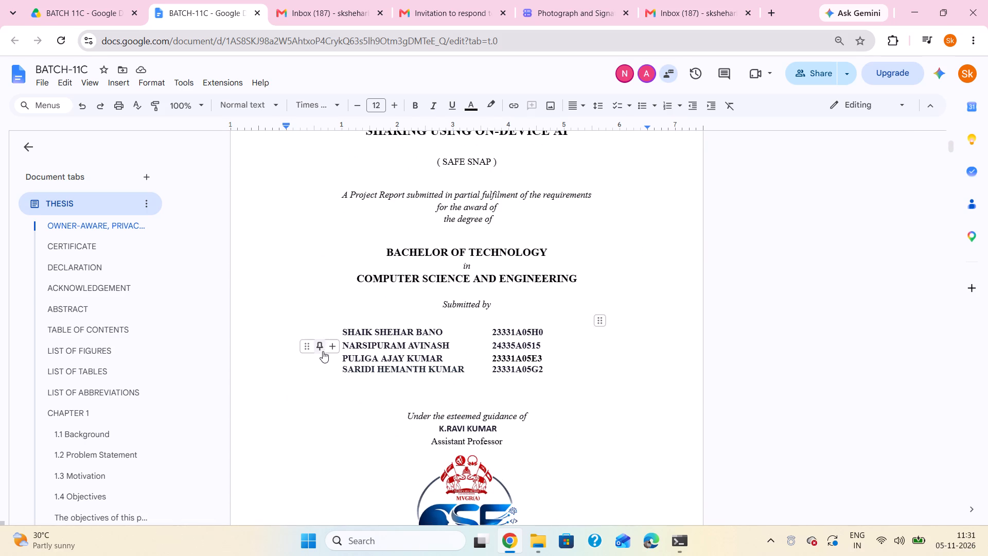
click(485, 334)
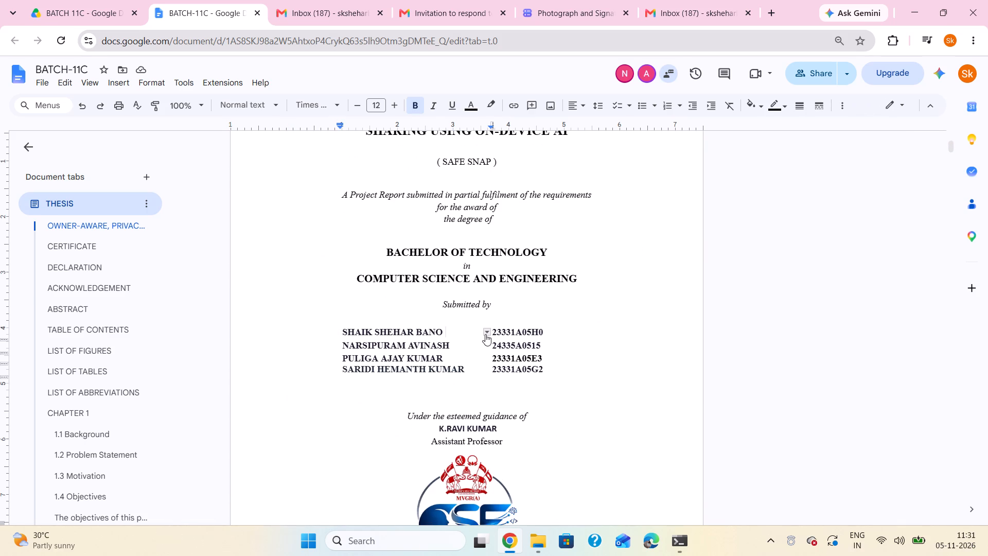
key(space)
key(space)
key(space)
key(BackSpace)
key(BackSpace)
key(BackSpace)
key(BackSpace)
Indent the first two student names on the second title page by three spaces each.
click(343, 332)
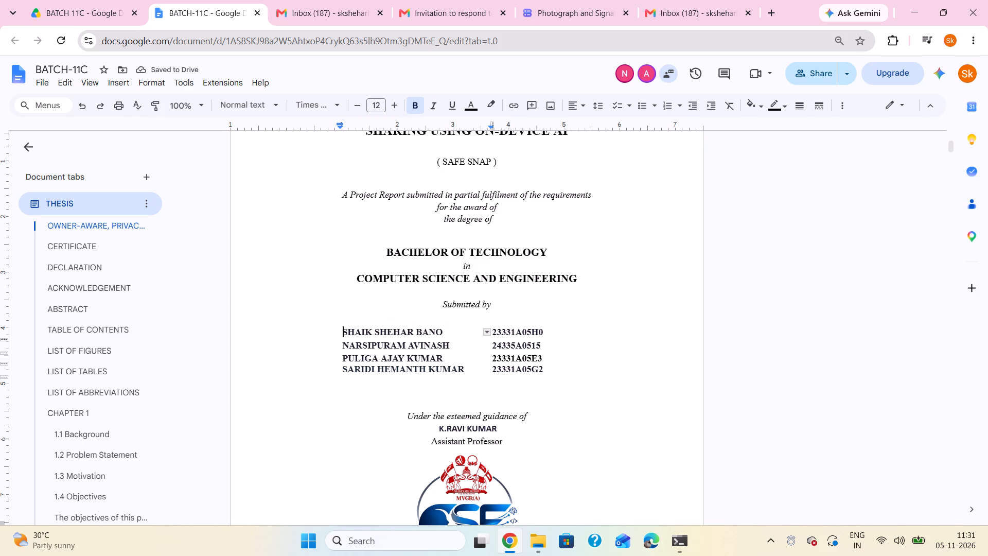
key(space)
key(space)
key(space)
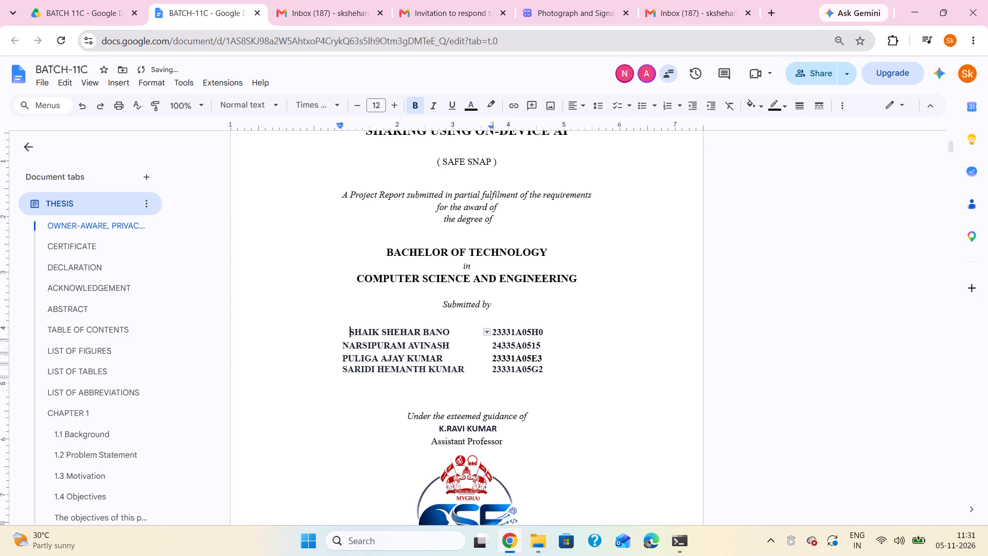
click(347, 345)
key(Left)
key(space)
key(space)
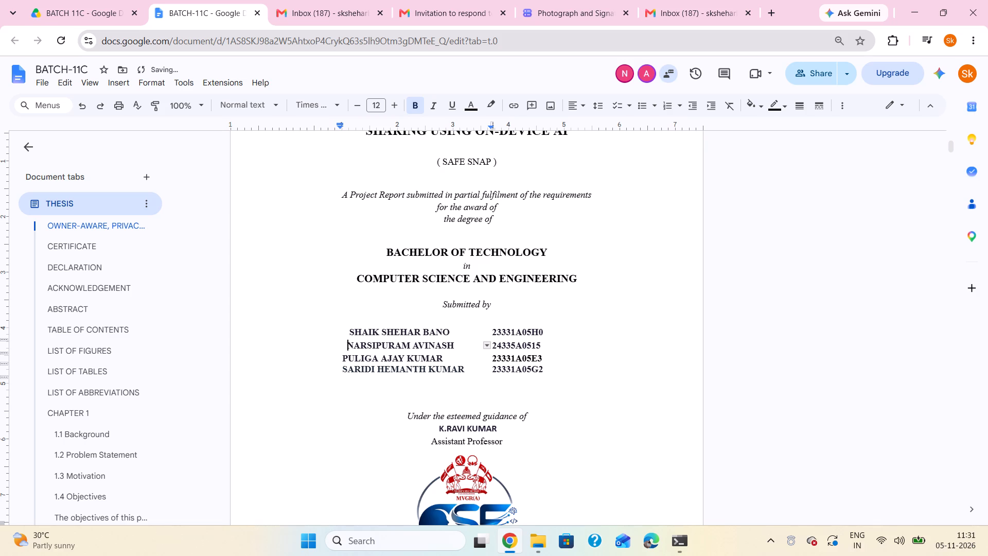
key(space)
Indent the third and fourth student names on the second title page by three spaces each.
click(347, 359)
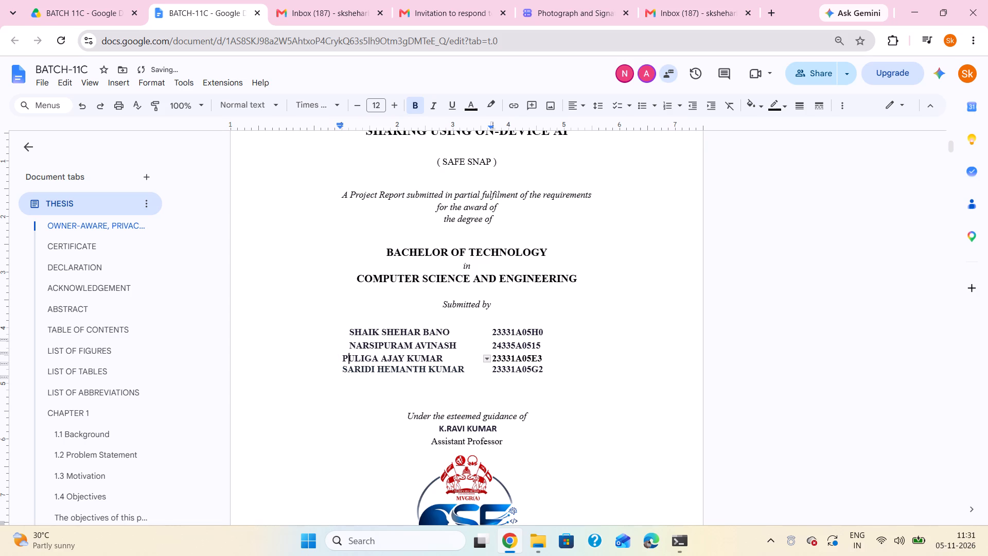
key(Left)
key(space)
key(space)
key(space)
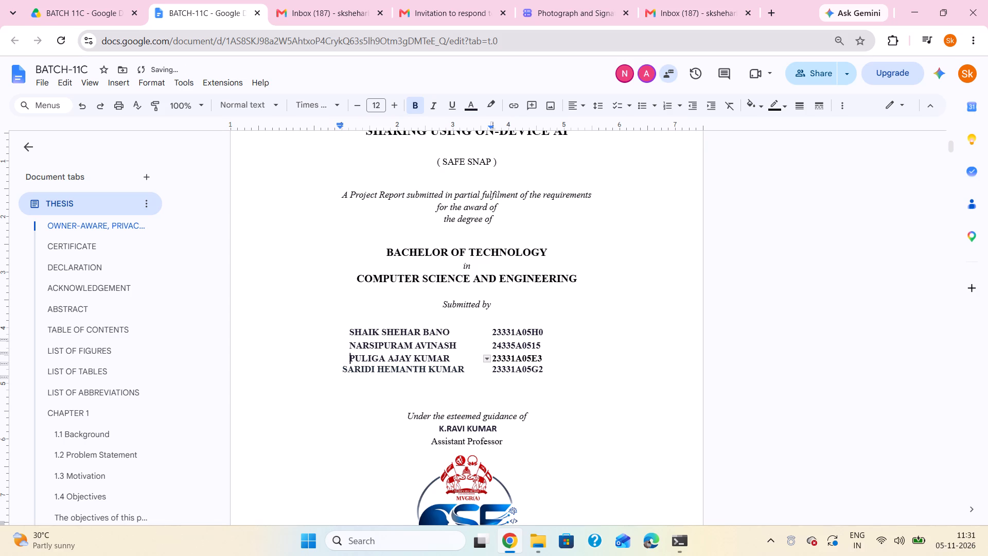
click(346, 367)
key(Left)
key(space)
key(space)
key(space)
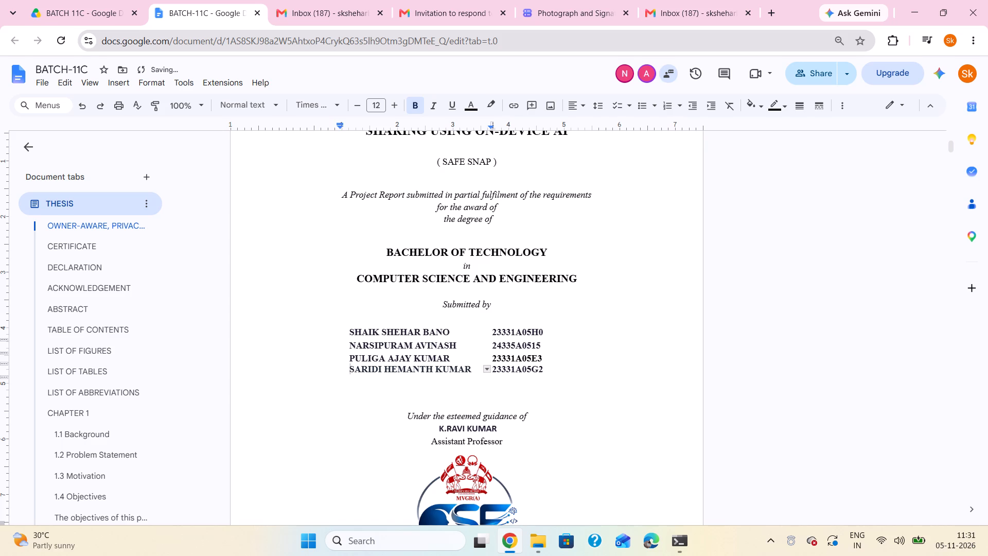
click(372, 431)
Indent all four roll numbers beside the student names on the second title page by two spaces each.
scroll(372, 431, up, 1)
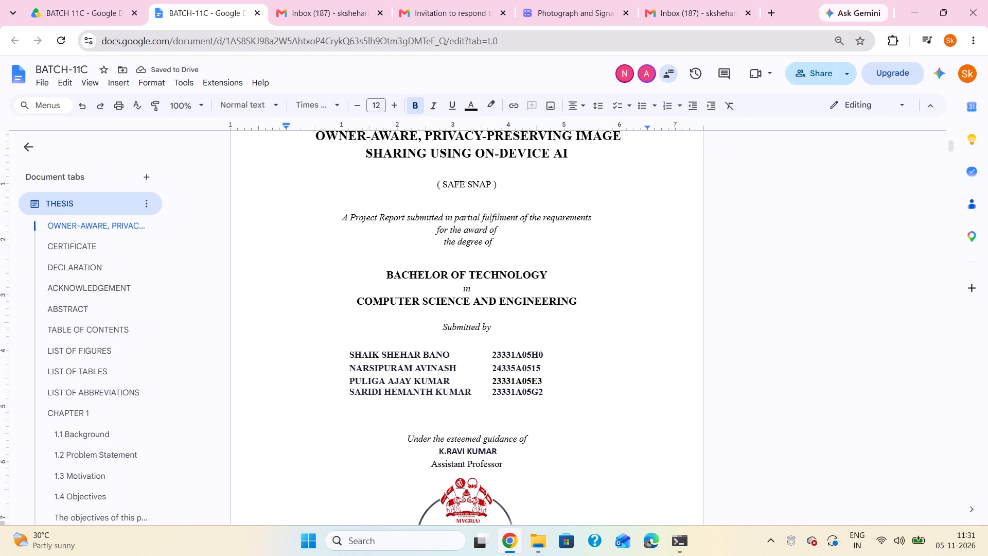
click(494, 357)
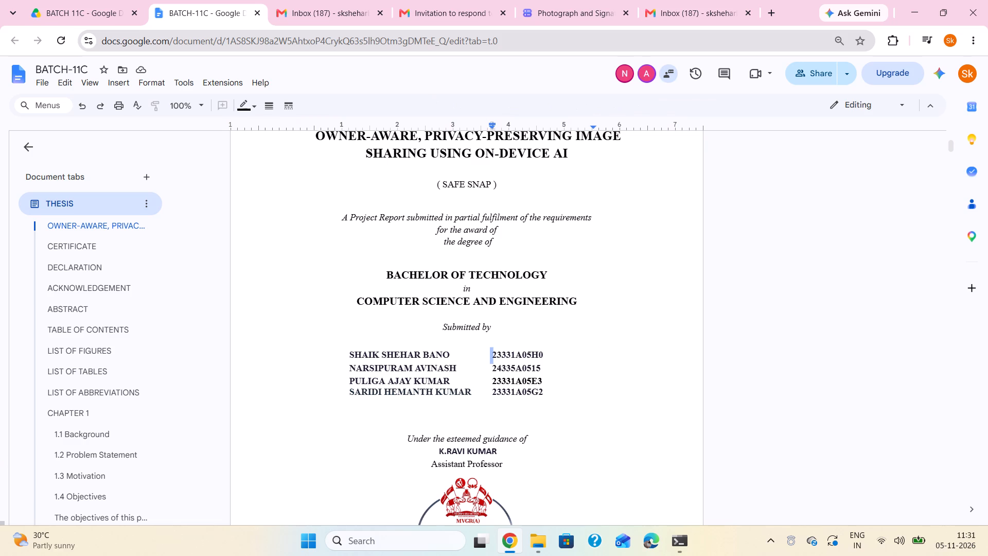
key(space)
key(space)
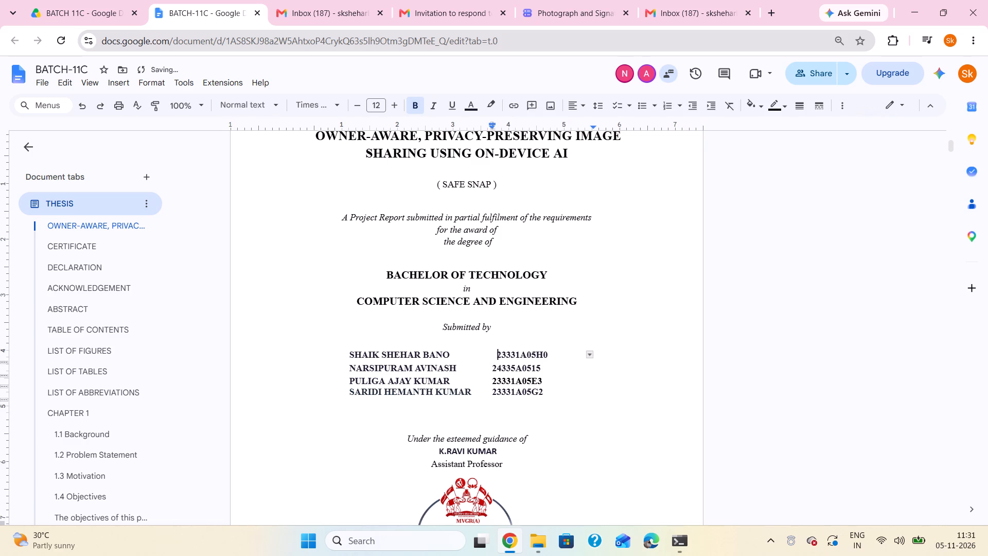
click(493, 371)
key(space)
key(space)
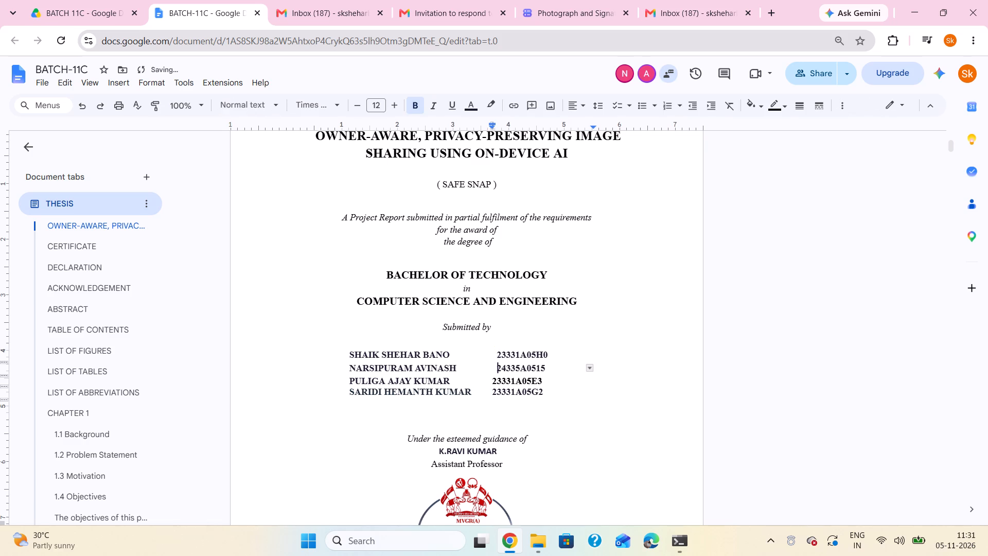
click(494, 381)
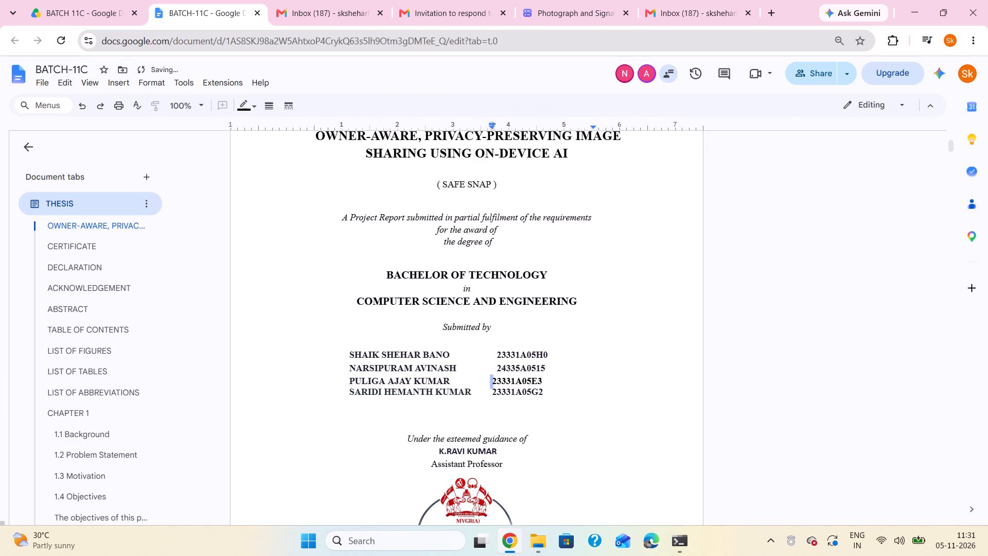
key(space)
key(space)
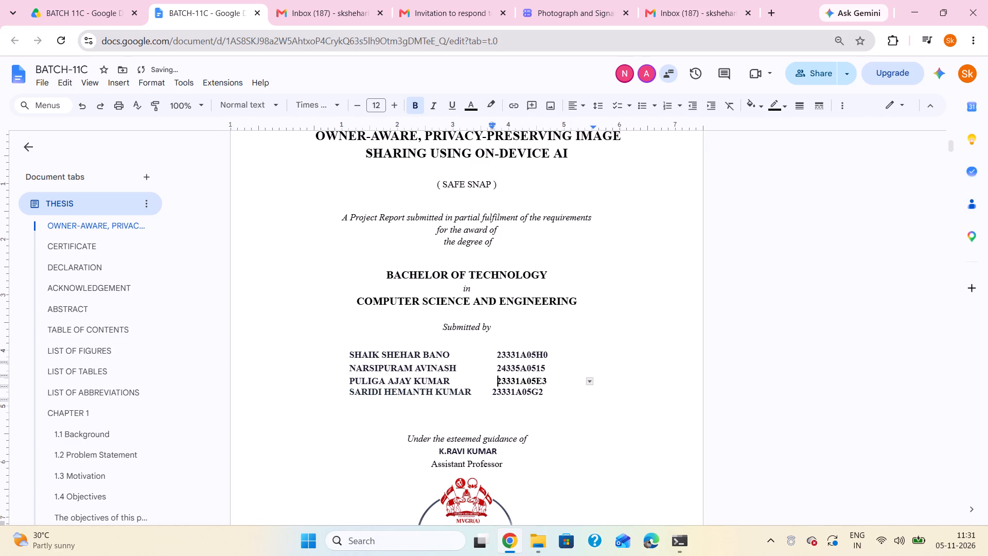
click(494, 391)
key(space)
key(space)
click(579, 456)
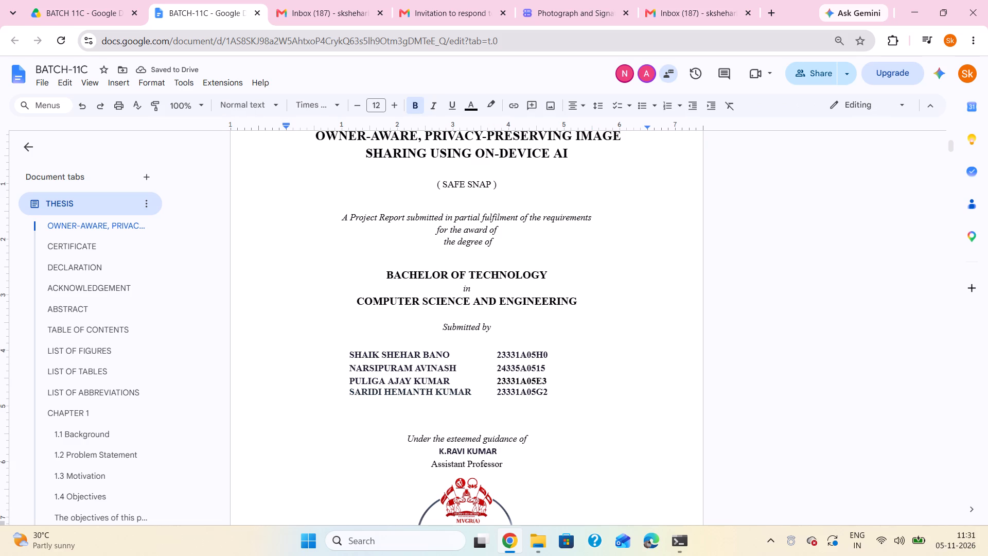
Delete the empty last row of the student signature table on the Declaration page.
scroll(579, 456, up, 1)
scroll(579, 456, down, 9)
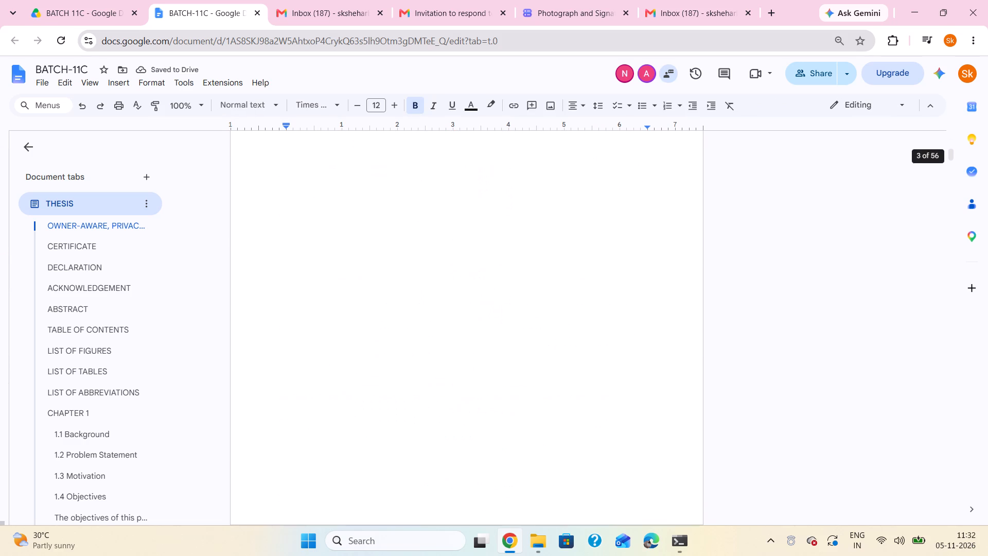
scroll(579, 456, down, 6)
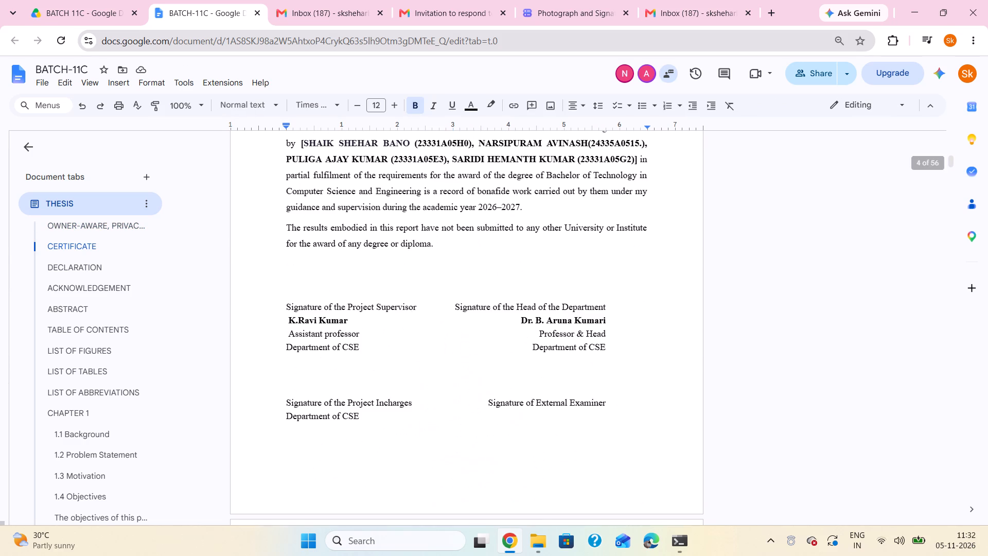
scroll(579, 456, down, 7)
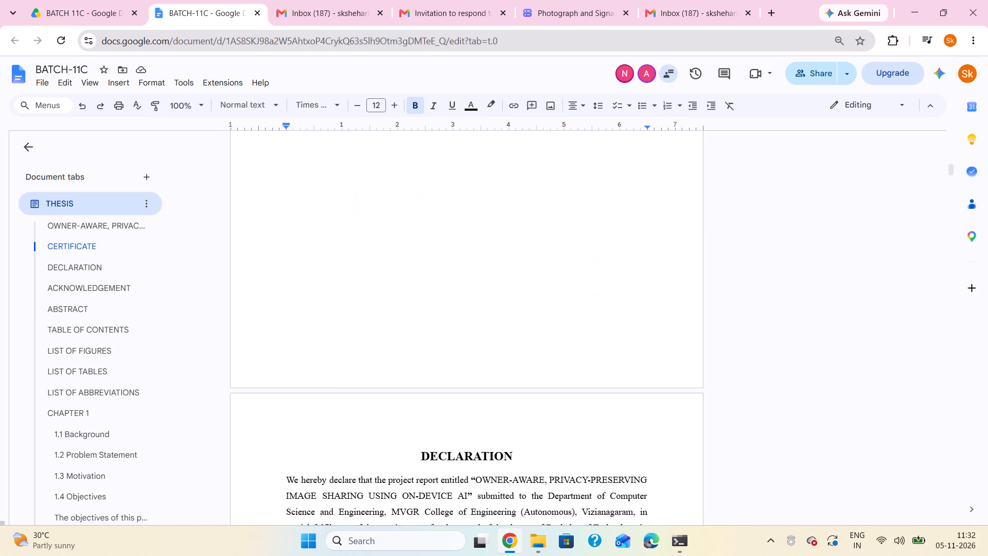
scroll(579, 456, down, 4)
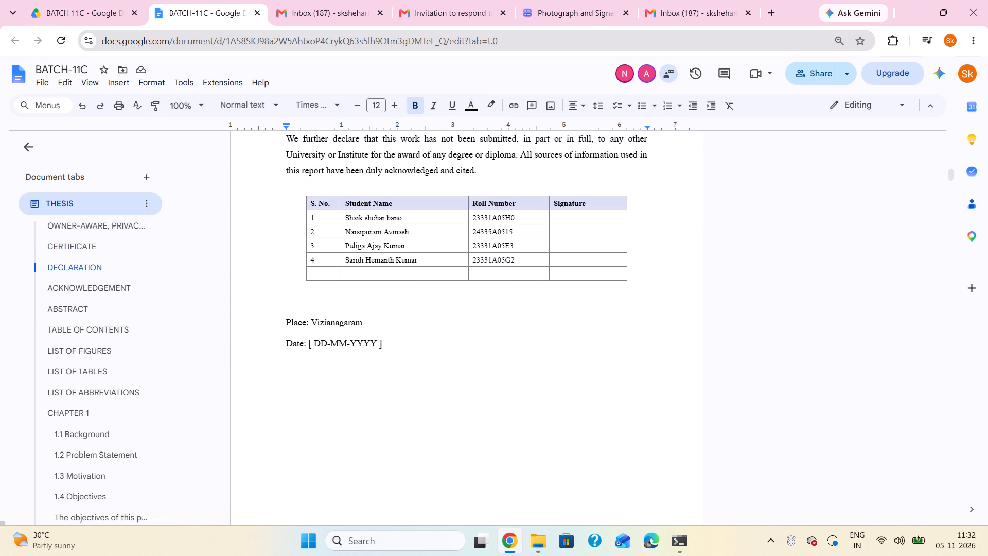
click(587, 277)
right_click(587, 277)
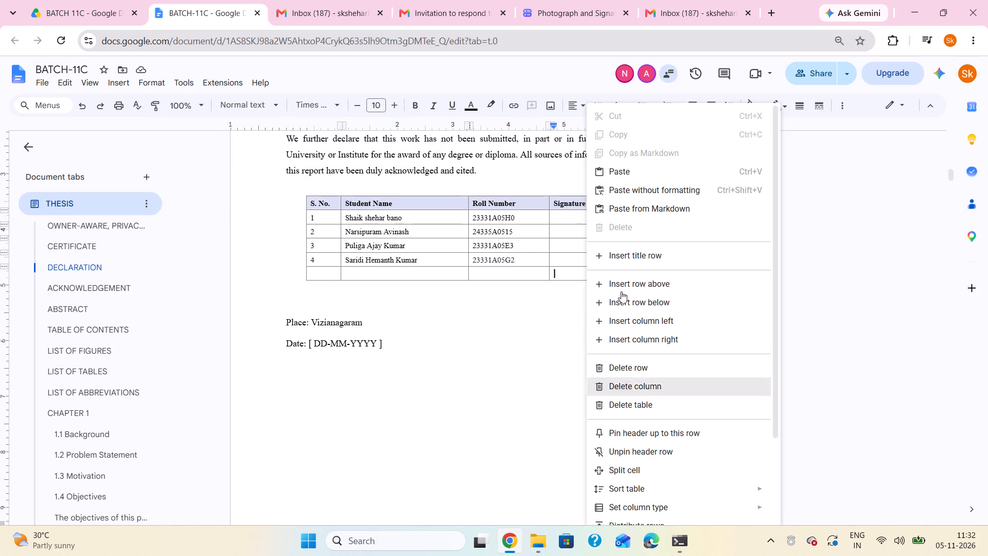
click(643, 370)
click(616, 399)
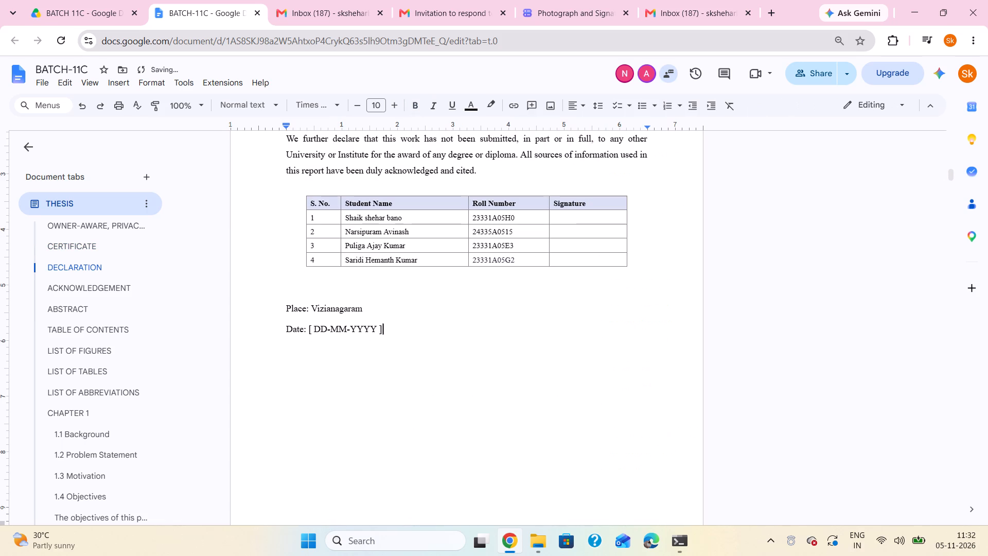
Correct the misspelled word "Direcor" to "Director" in the Acknowledgement guidance note.
scroll(616, 399, down, 7)
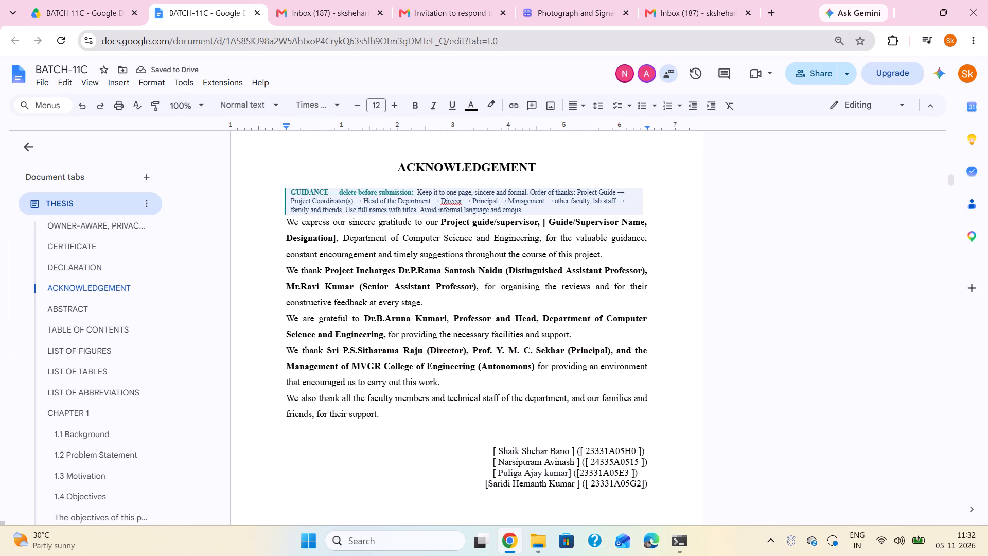
click(649, 212)
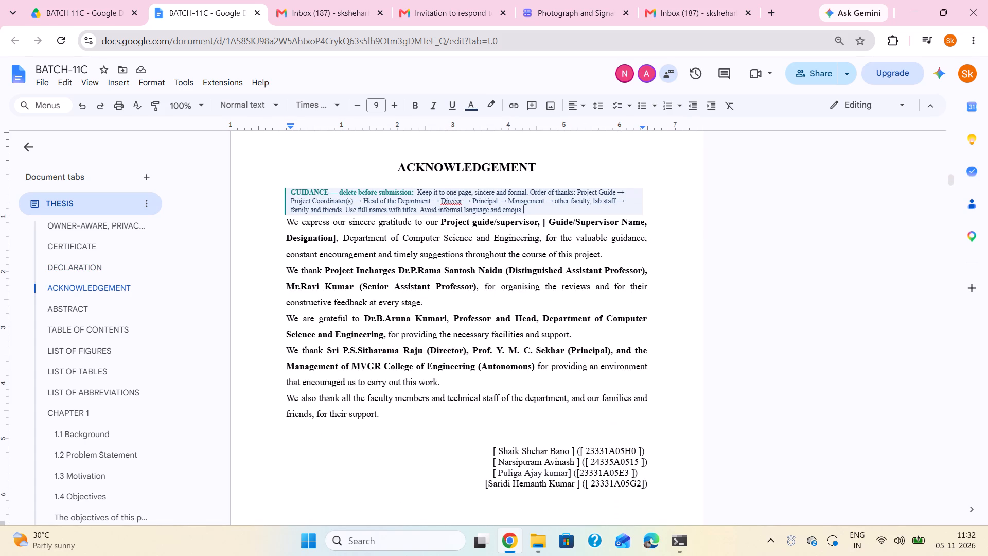
drag(460, 203, 444, 205)
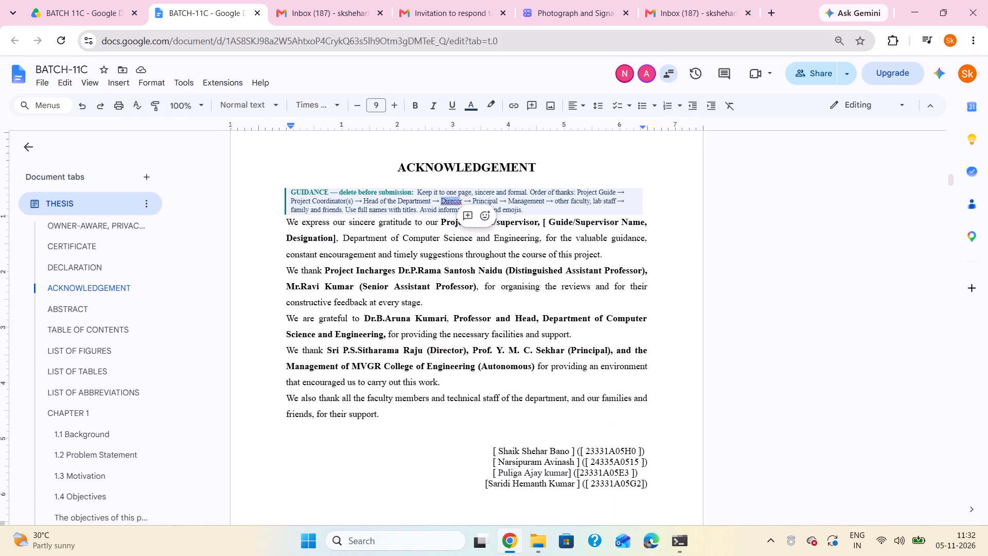
click(463, 202)
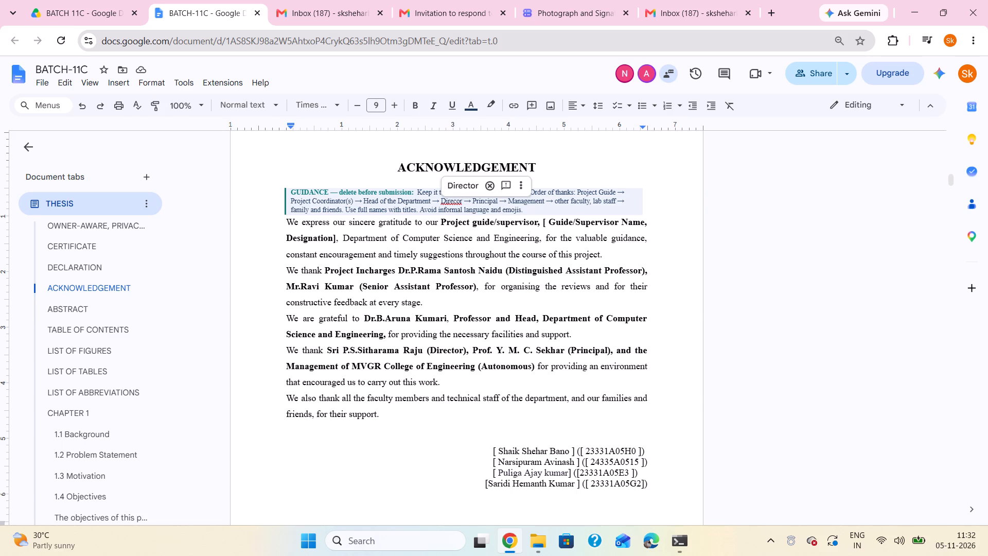
key(BackSpace)
key(BackSpace)
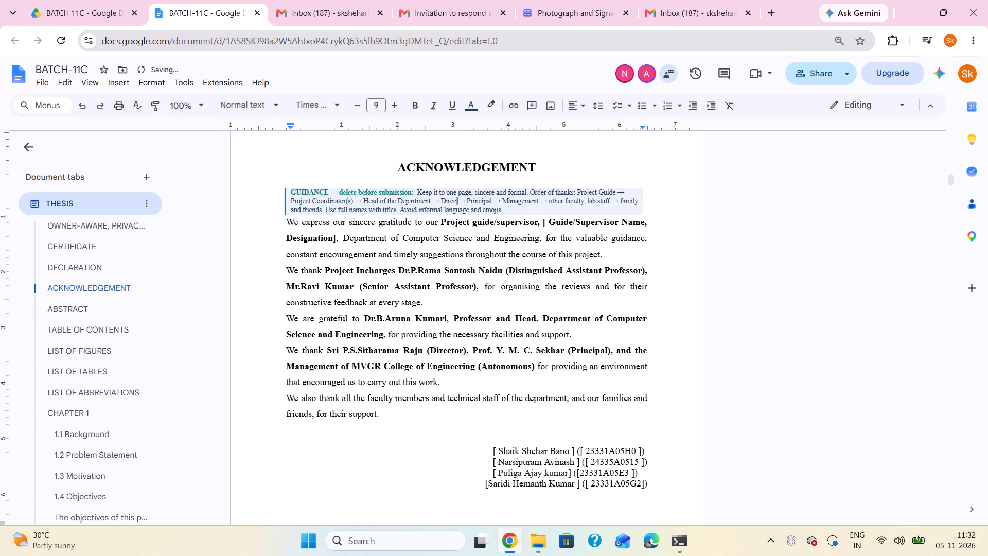
text(TOR)
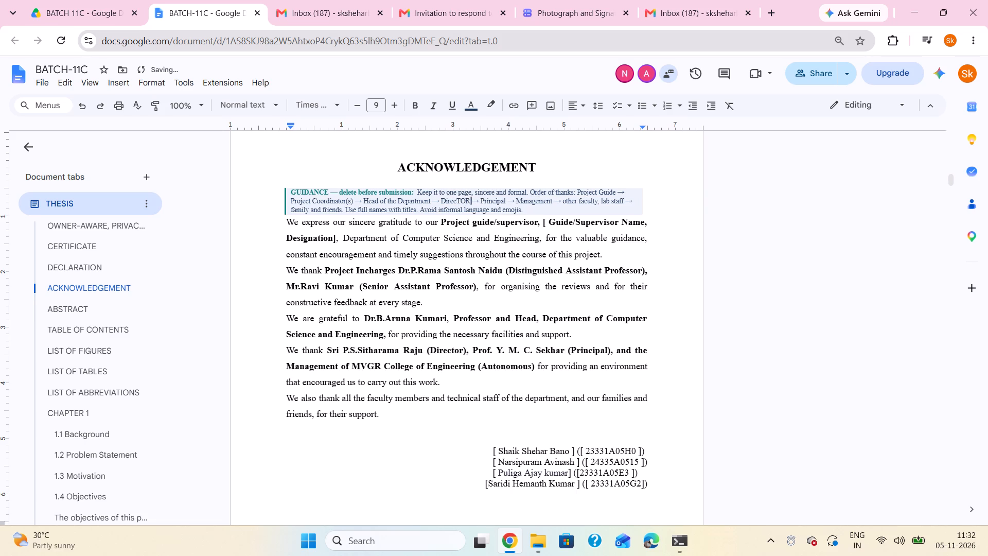
key(BackSpace)
key(BackSpace)
key(BackSpace)
text(tor)
key(Return)
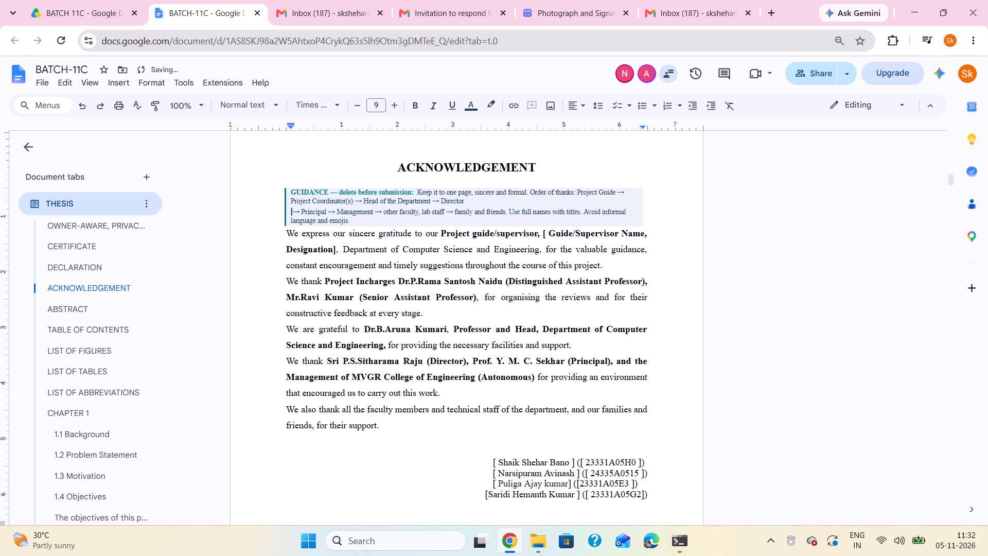
key(ctrl+z)
click(467, 212)
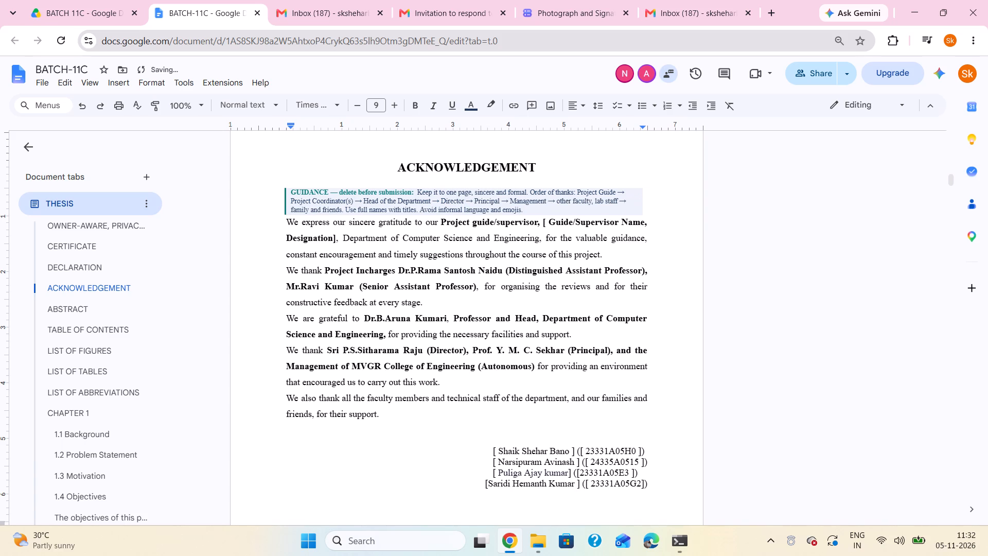
Insert a blank line between the Acknowledgement guidance note and the paragraph starting "We express our sincere gratitude".
click(655, 218)
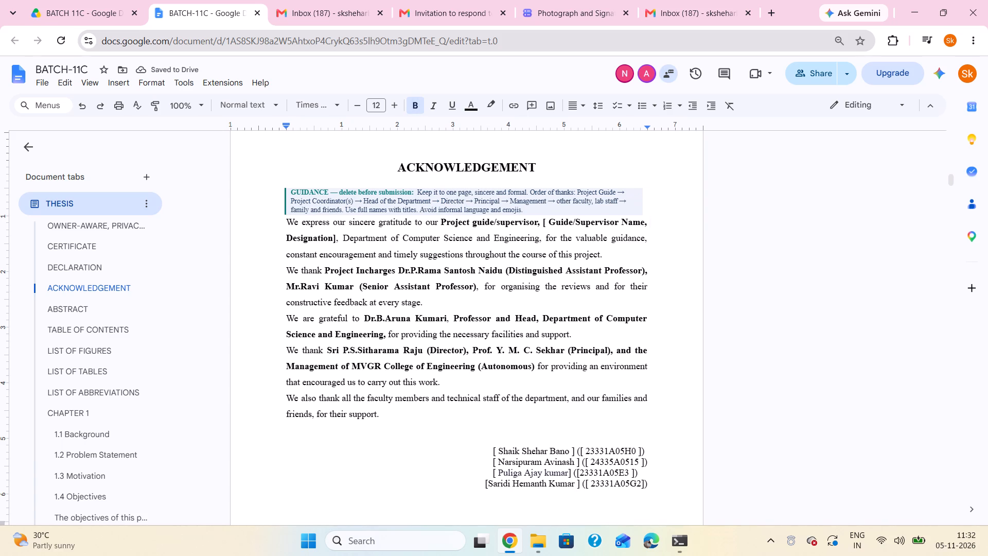
click(288, 220)
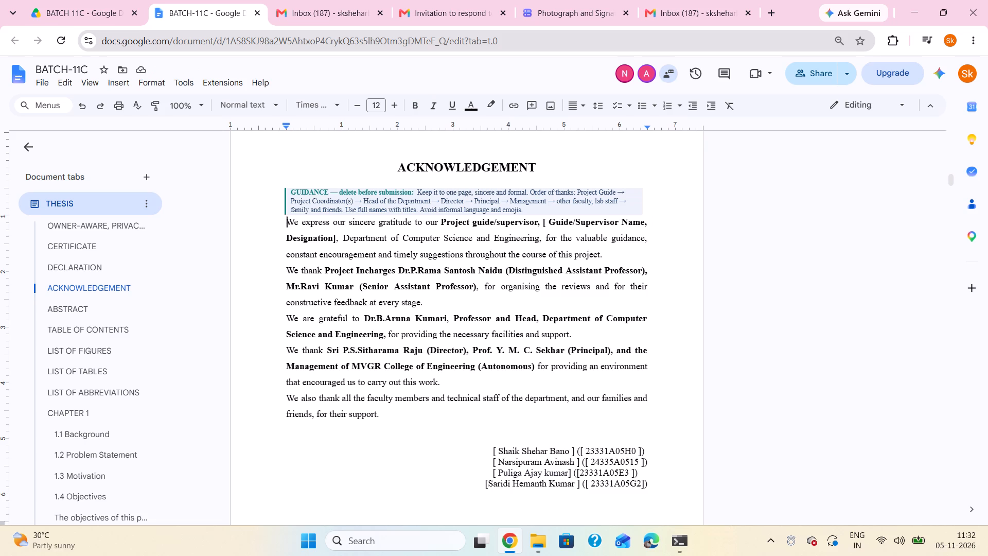
key(Return)
Insert a blank line between the Abstract guidance note and the paragraph starting "The rapid growth of digital photography".
scroll(288, 220, down, 1)
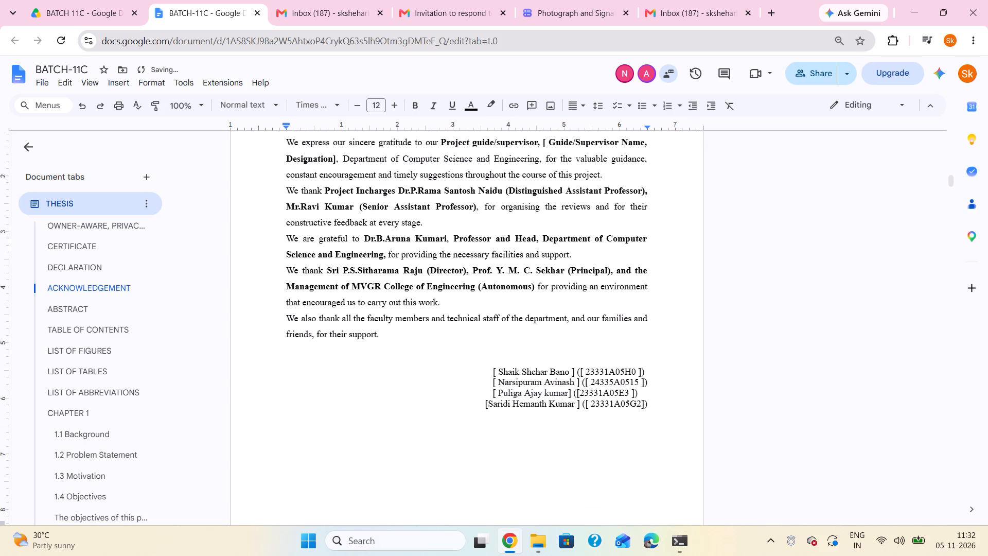
scroll(288, 220, down, 1)
scroll(544, 421, right, 1)
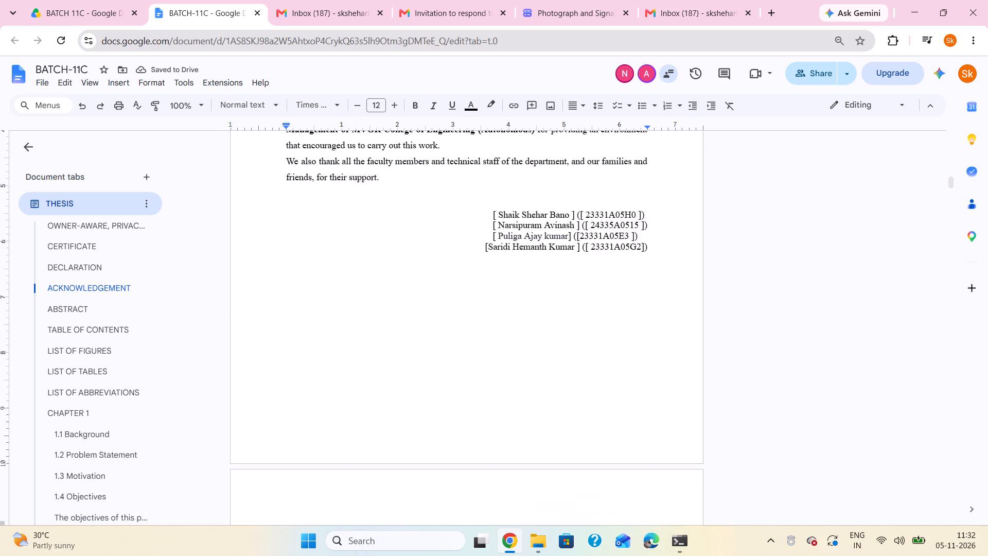
scroll(544, 421, right, 1)
scroll(544, 421, down, 1)
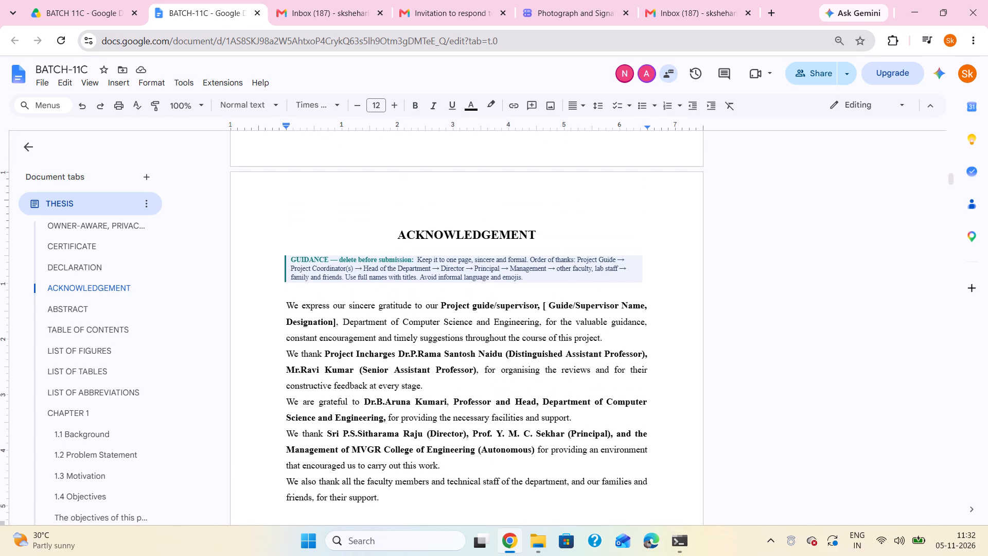
scroll(544, 421, down, 2)
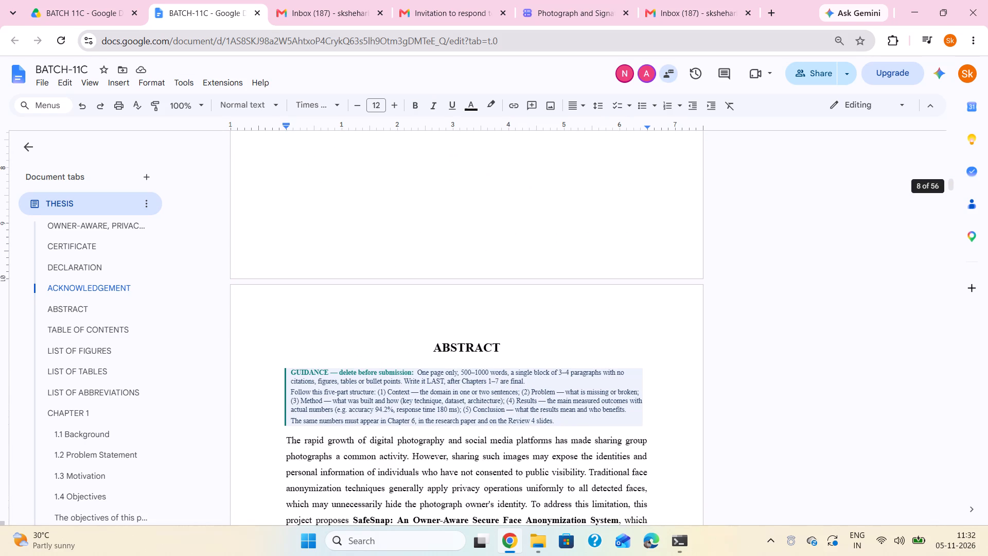
scroll(544, 421, down, 2)
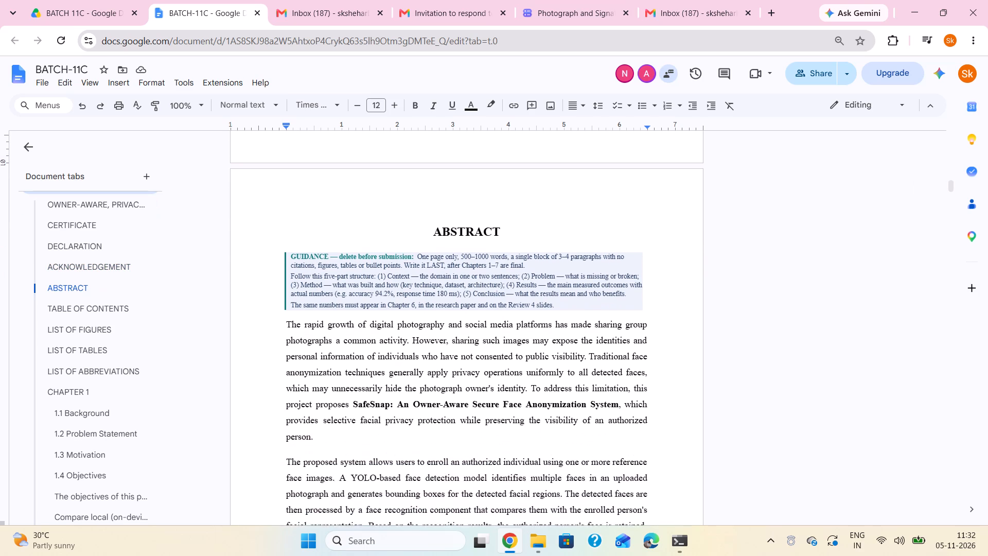
scroll(548, 388, down, 1)
click(285, 269)
key(Return)
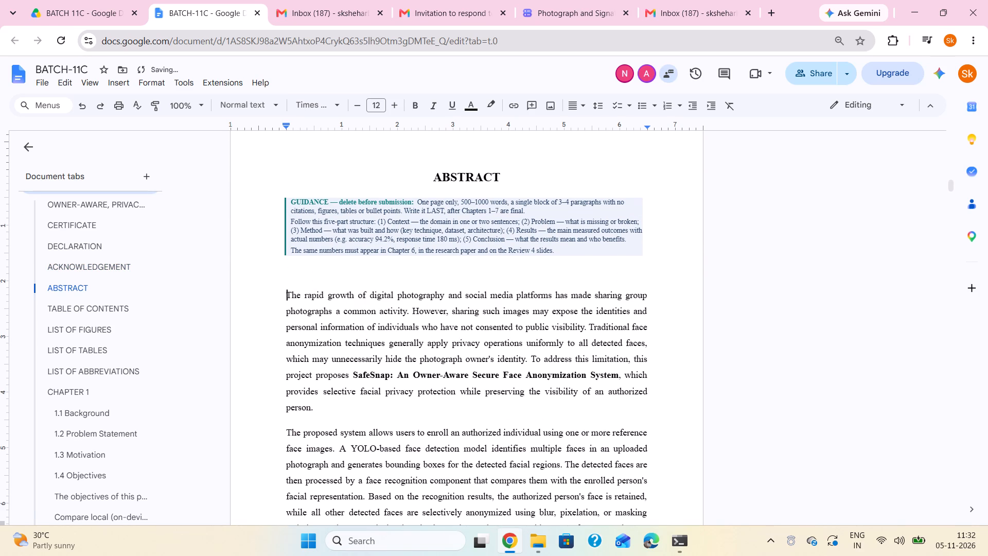
Pull the keywords guidance note after the Abstract back onto the preceding page by deleting the break before it.
scroll(285, 269, up, 1)
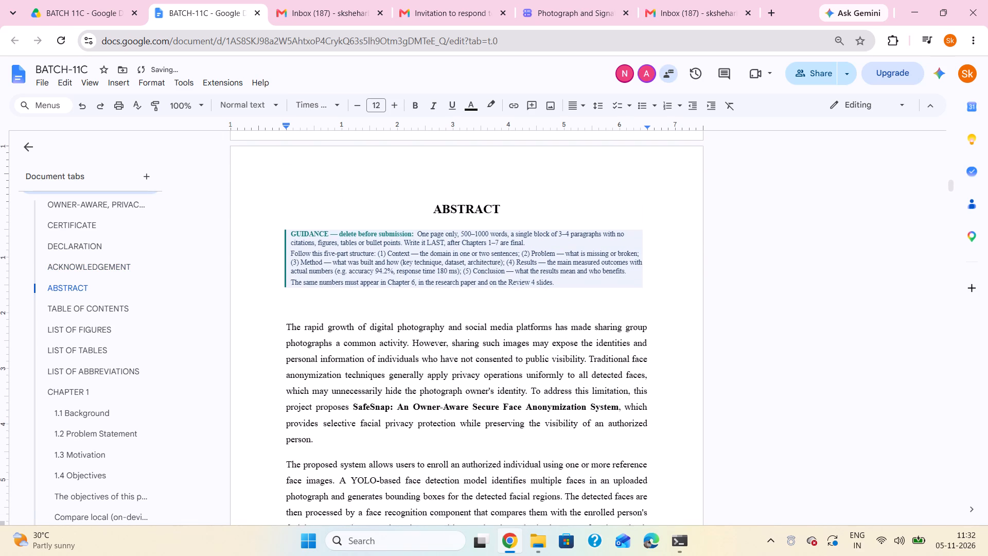
scroll(285, 269, down, 2)
scroll(285, 269, up, 3)
scroll(285, 269, down, 5)
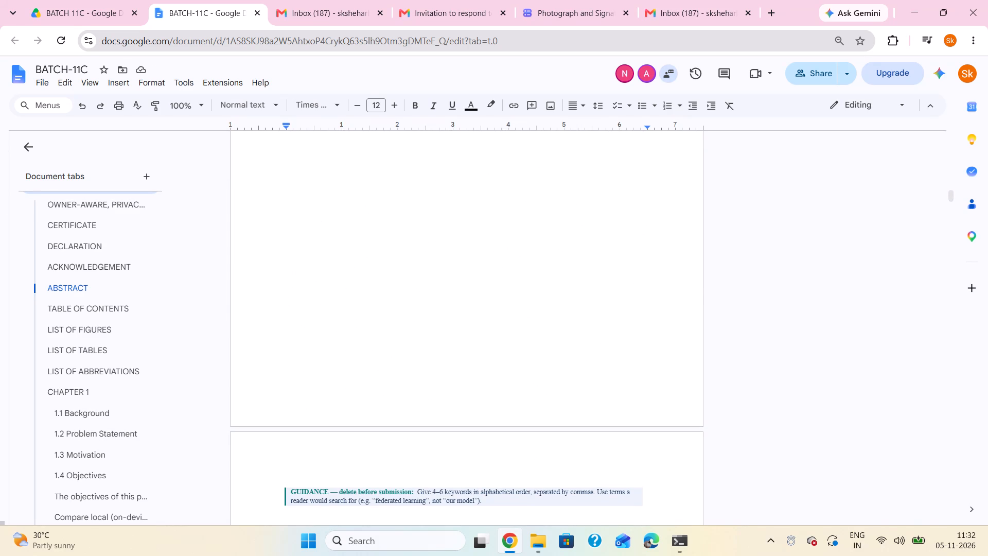
click(278, 455)
scroll(278, 455, down, 5)
scroll(278, 455, up, 1)
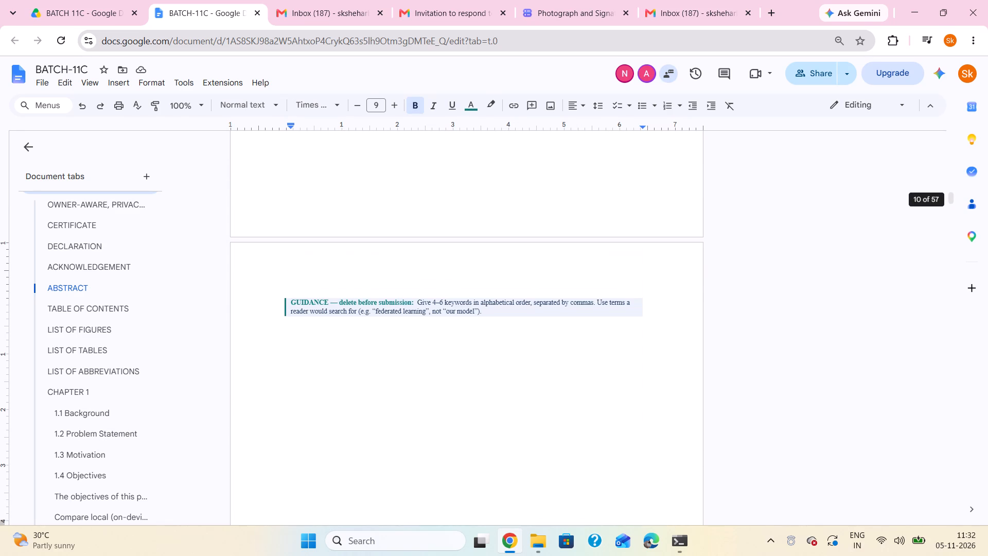
click(287, 296)
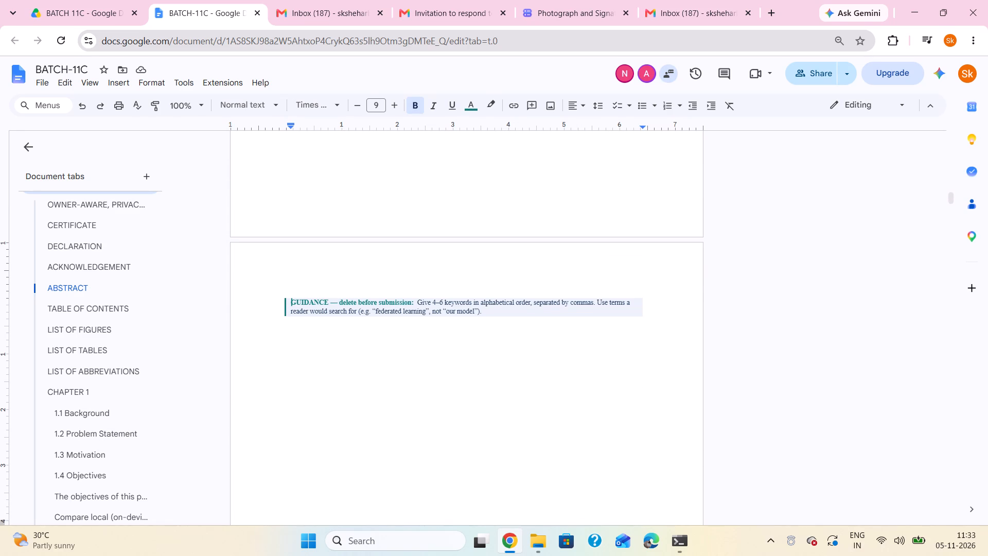
key(BackSpace)
key(BackSpace)
scroll(287, 296, up, 1)
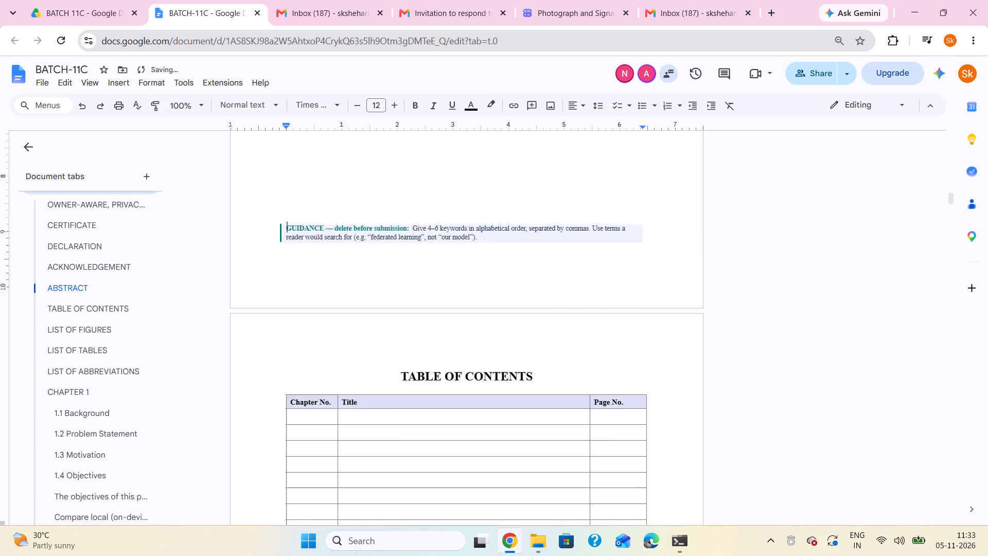
scroll(287, 296, up, 7)
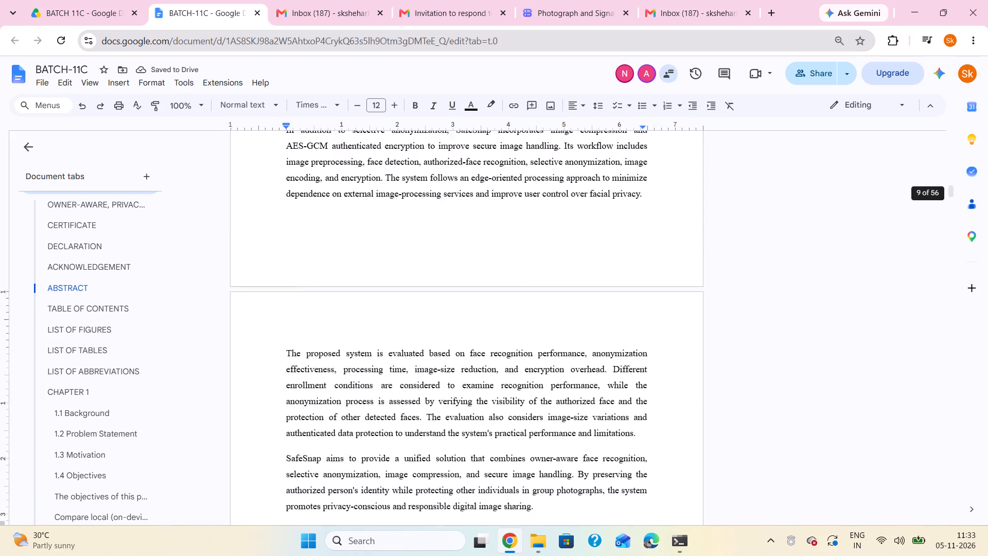
Delete the opening square bracket and space before "This chapter introduces Safe Snap" in the Chapter 1 introduction.
scroll(287, 296, down, 12)
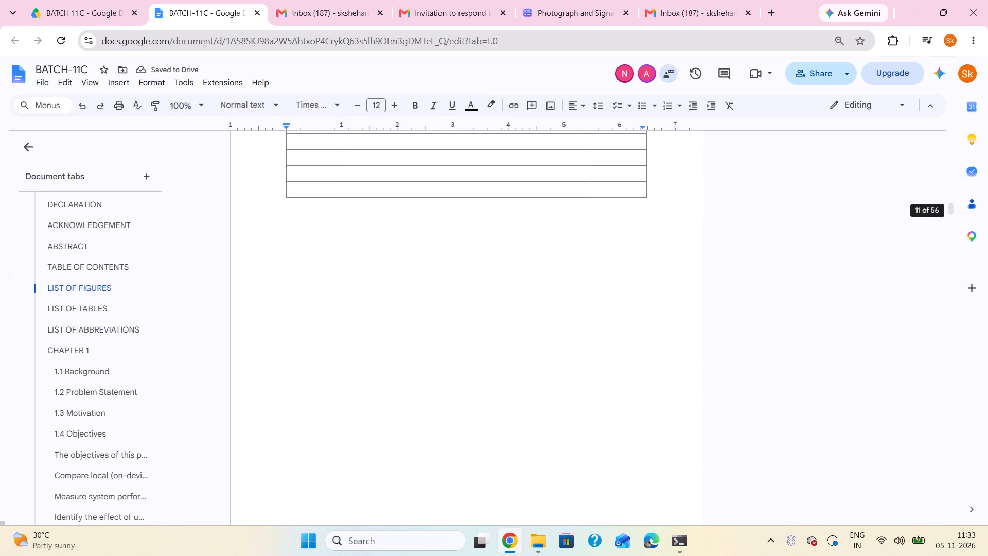
scroll(287, 296, down, 14)
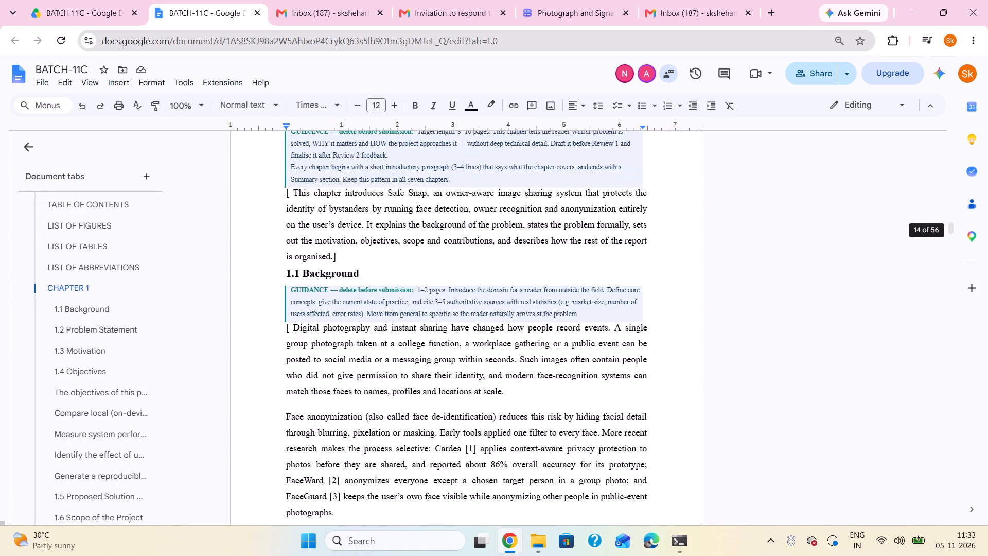
scroll(287, 296, up, 1)
scroll(287, 296, down, 1)
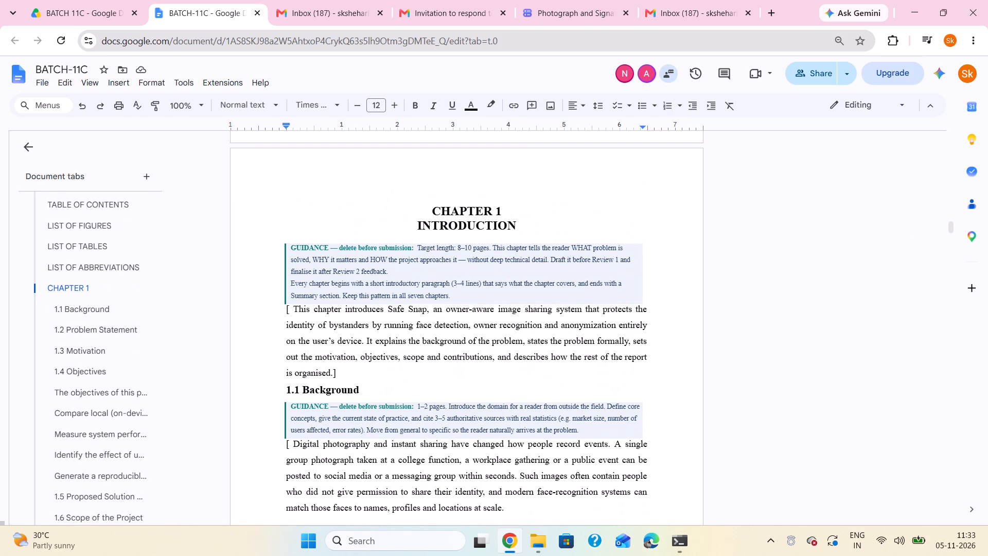
click(297, 309)
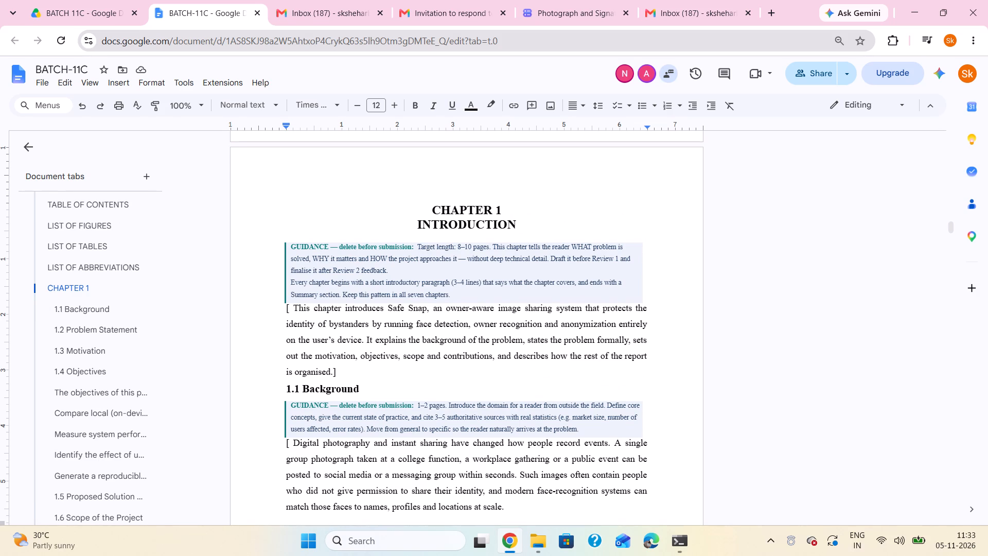
key(Left)
key(BackSpace)
key(BackSpace)
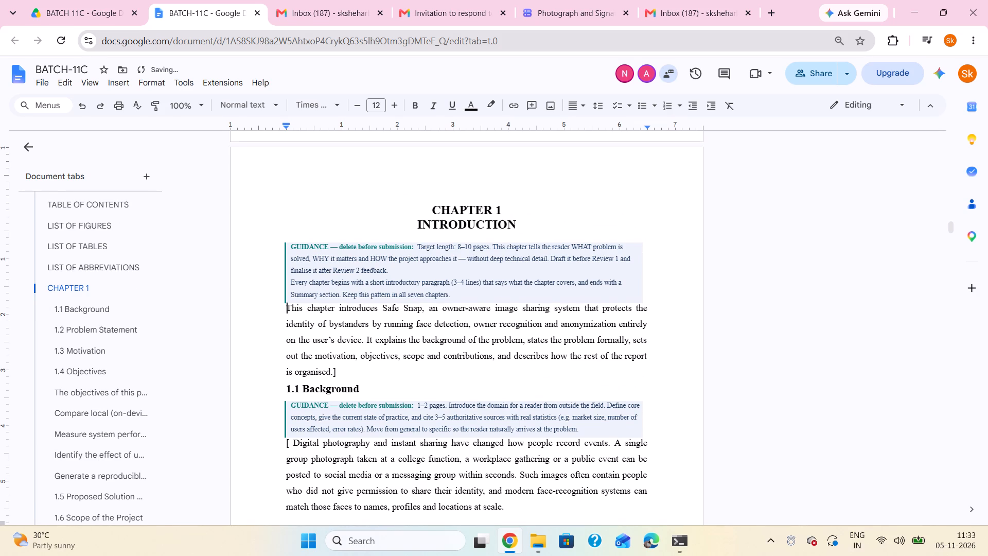
Insert a blank line between the Chapter 1 guidance note and the introductory paragraph.
click(657, 293)
click(286, 311)
key(Return)
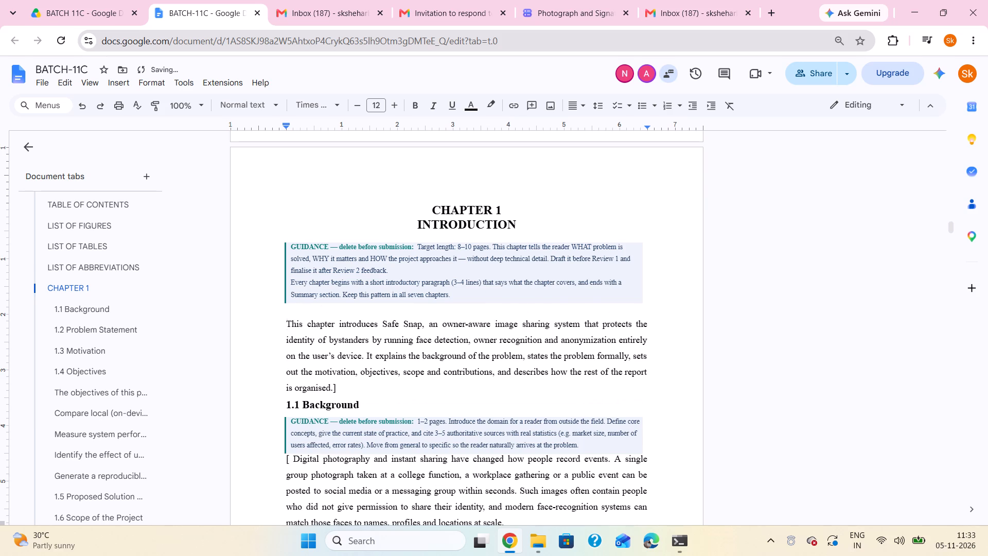
Remove the opening square bracket before "Digital photography" in section 1.1 Background and insert a blank line above that paragraph.
scroll(286, 311, down, 1)
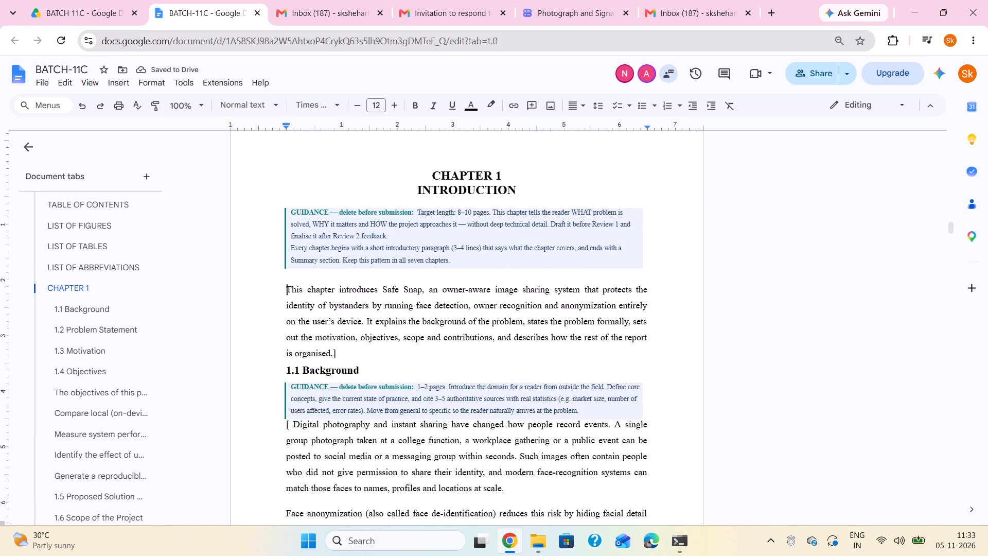
scroll(286, 396, down, 1)
click(292, 403)
key(backslash)
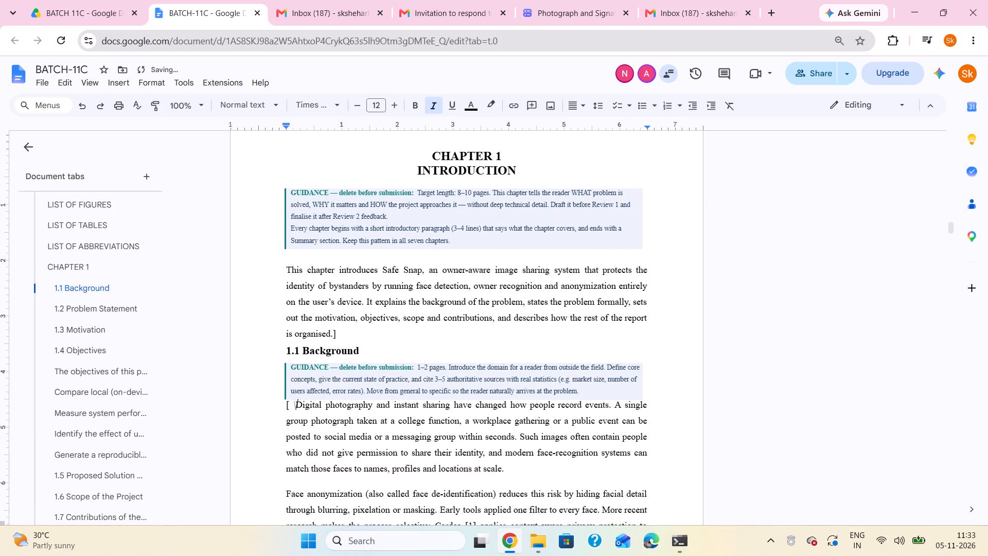
key(BackSpace)
key(BackSpace)
key(BackSpace)
key(Return)
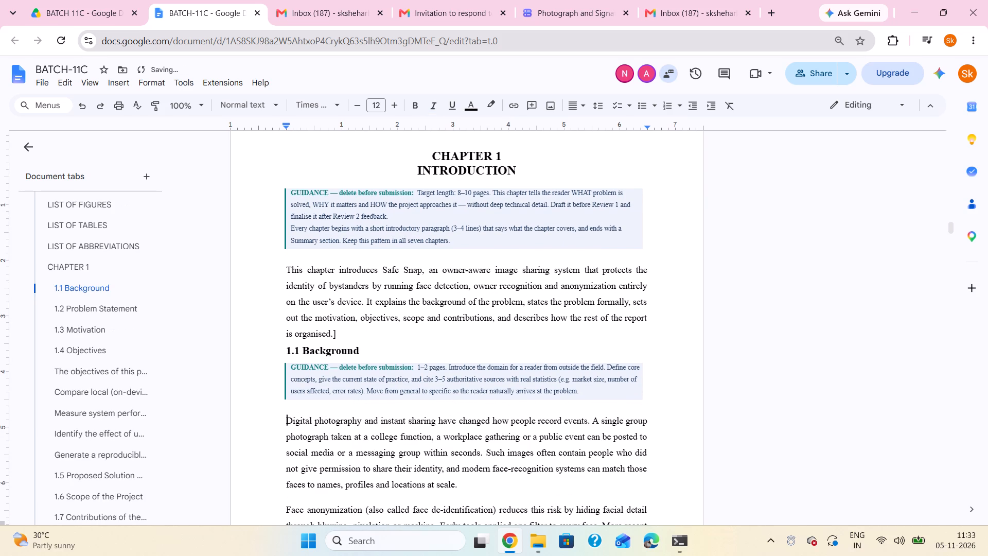
Delete the closing square bracket after "is organised." at the end of the Chapter 1 introductory paragraph.
scroll(292, 403, down, 1)
click(344, 311)
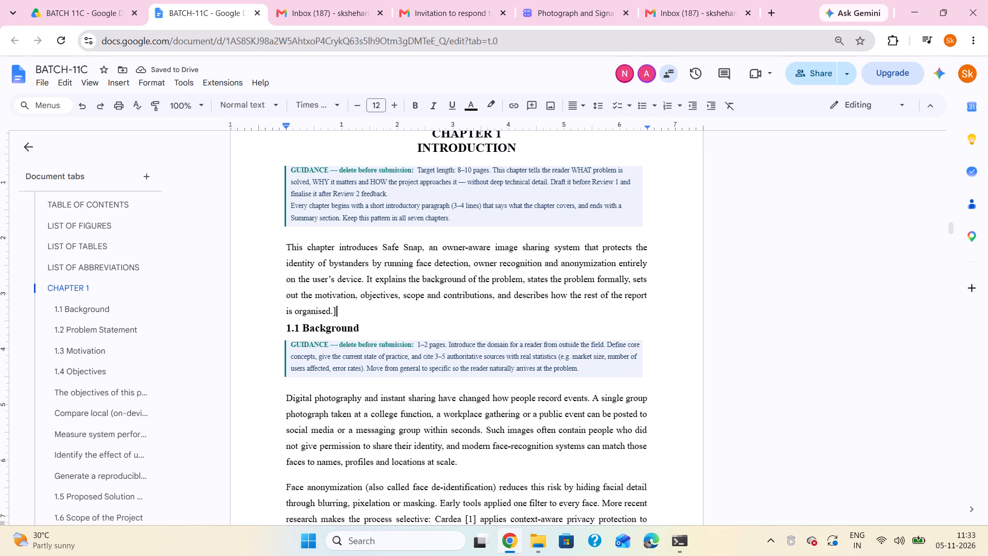
key(BackSpace)
scroll(344, 311, down, 2)
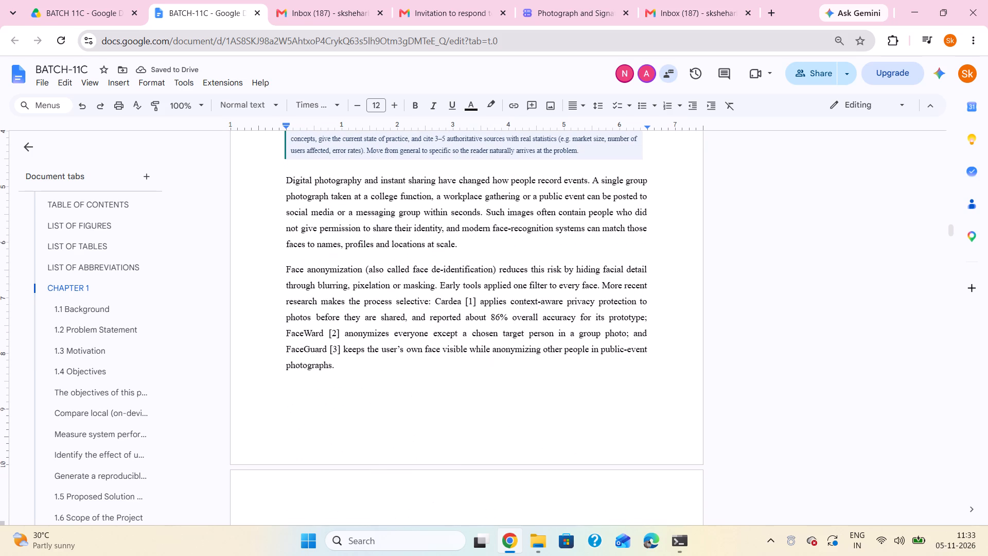
Insert "To" and a space before "Be specific" in the guidance note under 1.2 Problem Statement.
scroll(342, 289, down, 3)
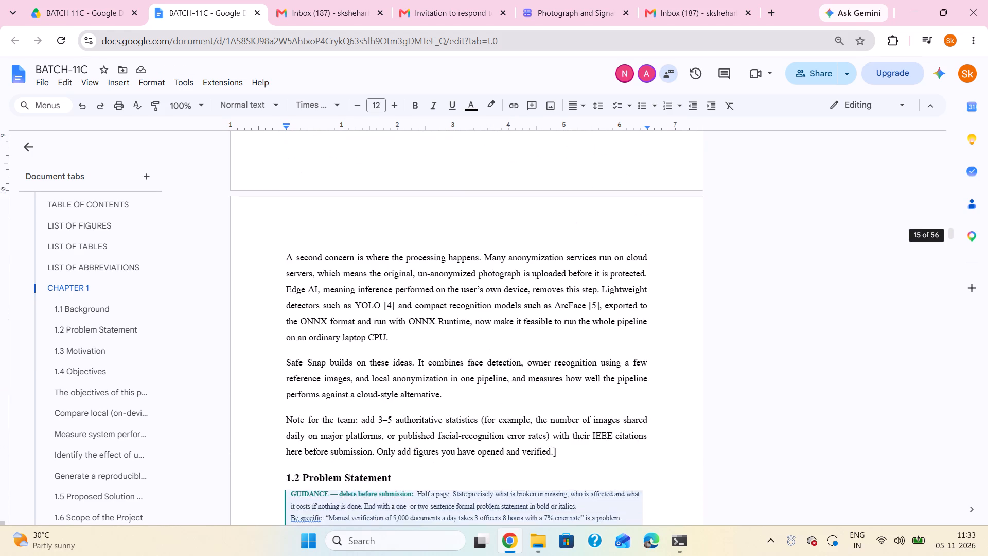
scroll(342, 289, down, 3)
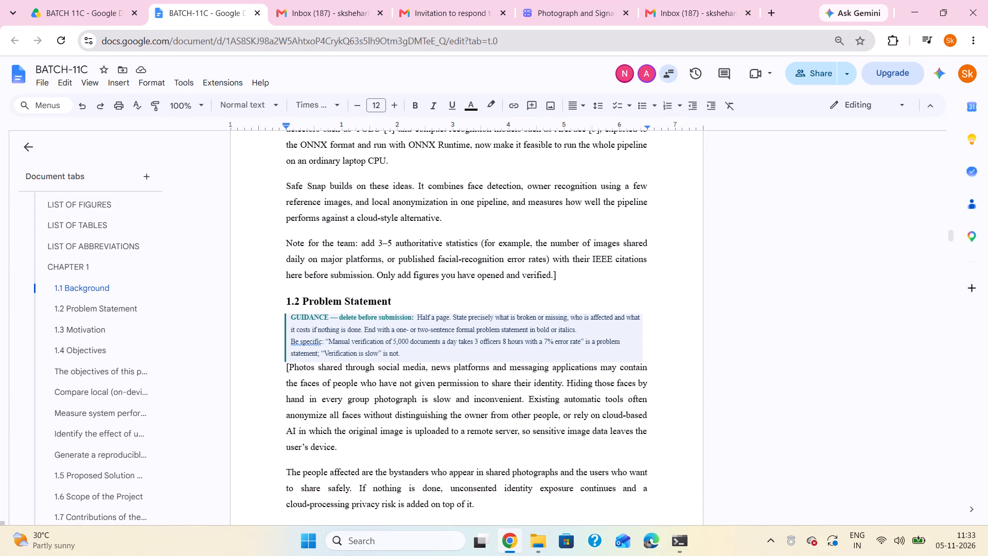
drag(324, 345, 298, 343)
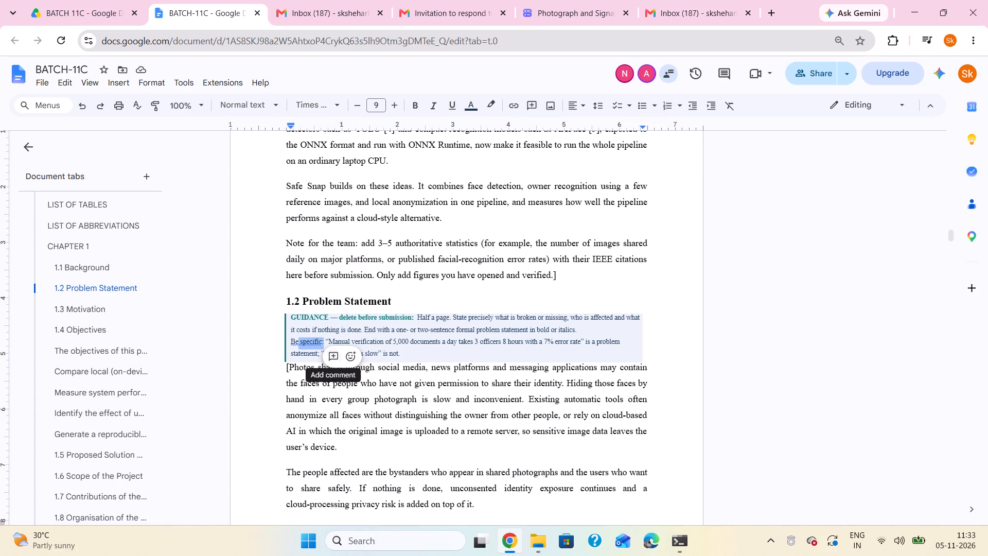
click(305, 341)
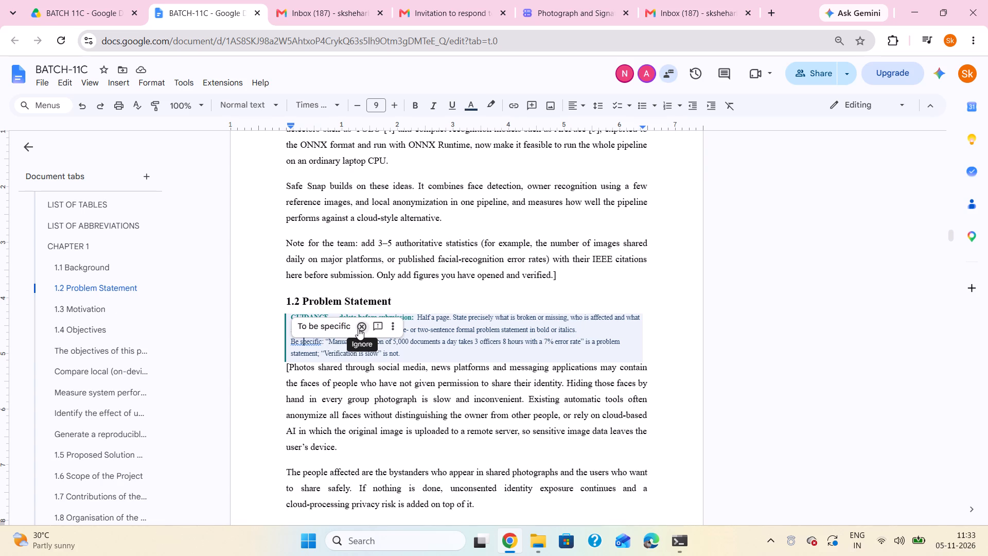
click(293, 346)
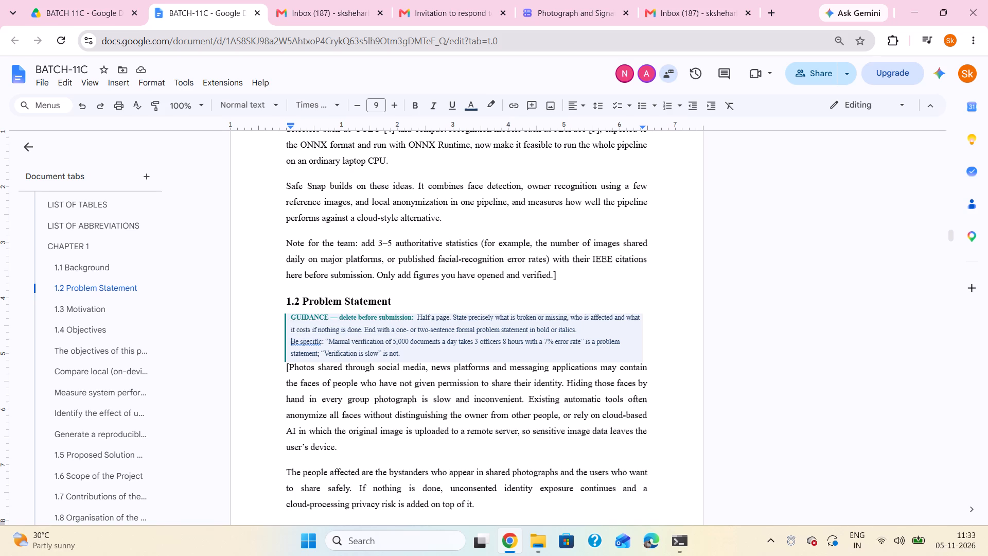
key(space)
text(tp)
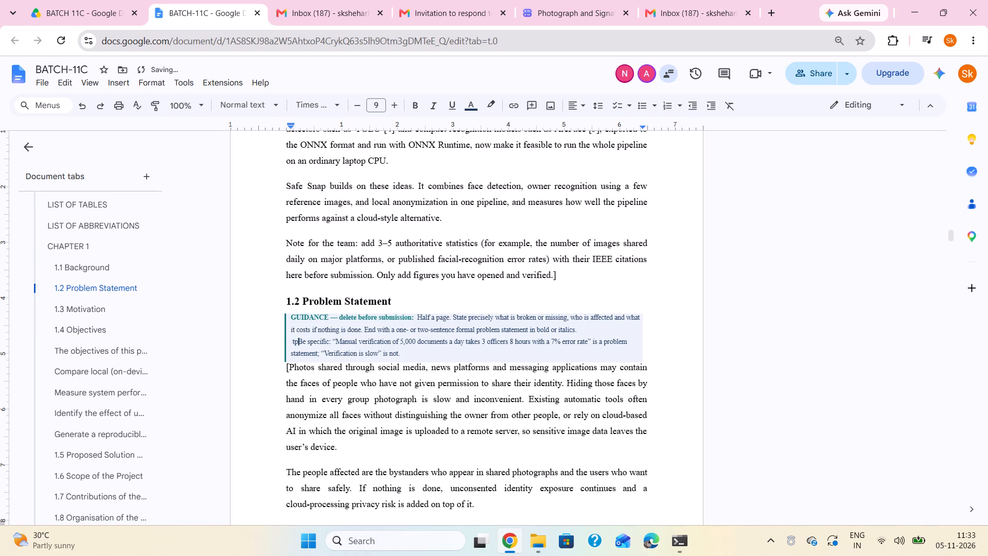
key(BackSpace)
text(o)
key(space)
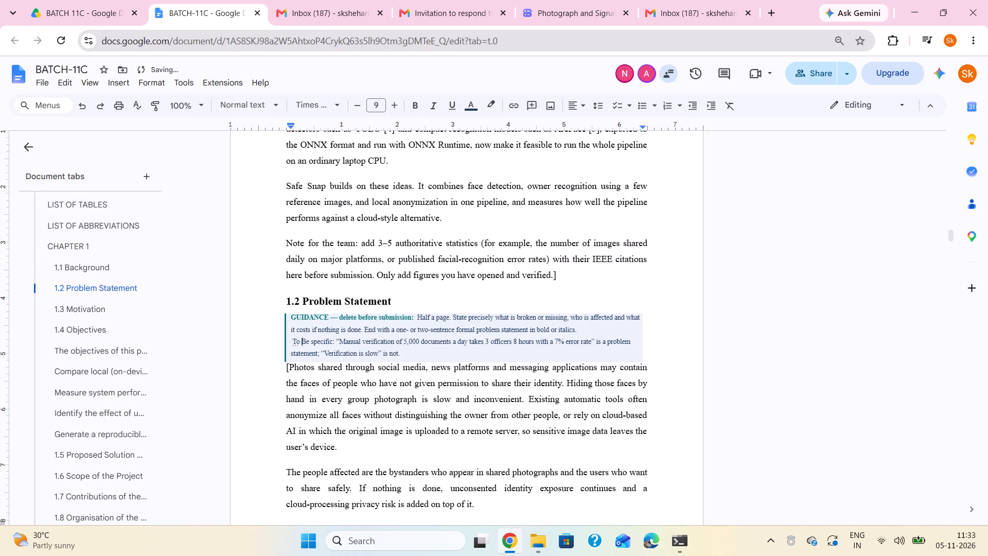
Join the "To Be specific" line to the preceding guidance sentence ending "bold or italics.", separated by one space.
key(Left)
key(Left)
key(Left)
key(BackSpace)
key(BackSpace)
key(BackSpace)
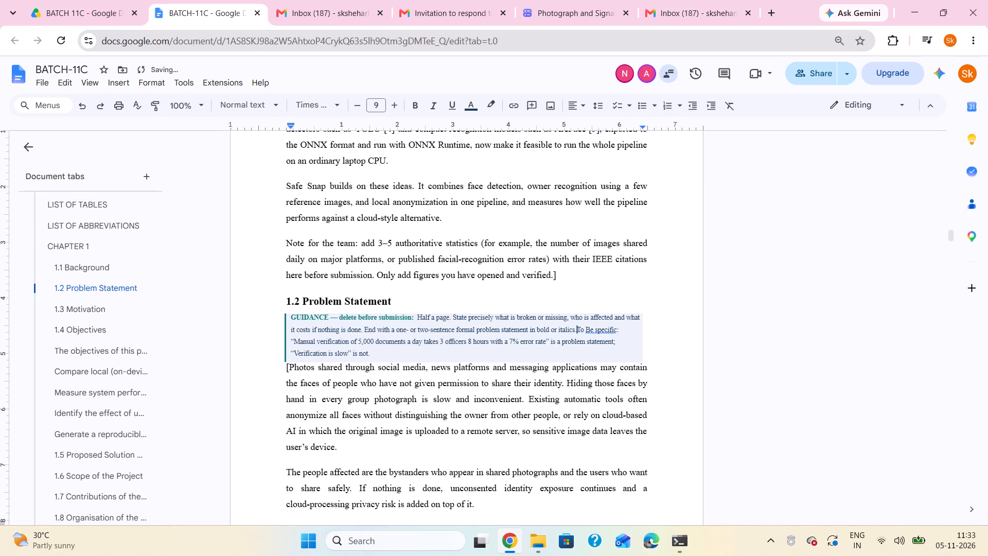
key(space)
Ignore the "be specific" grammar suggestion in the 1.2 guidance note.
drag(633, 331, 585, 328)
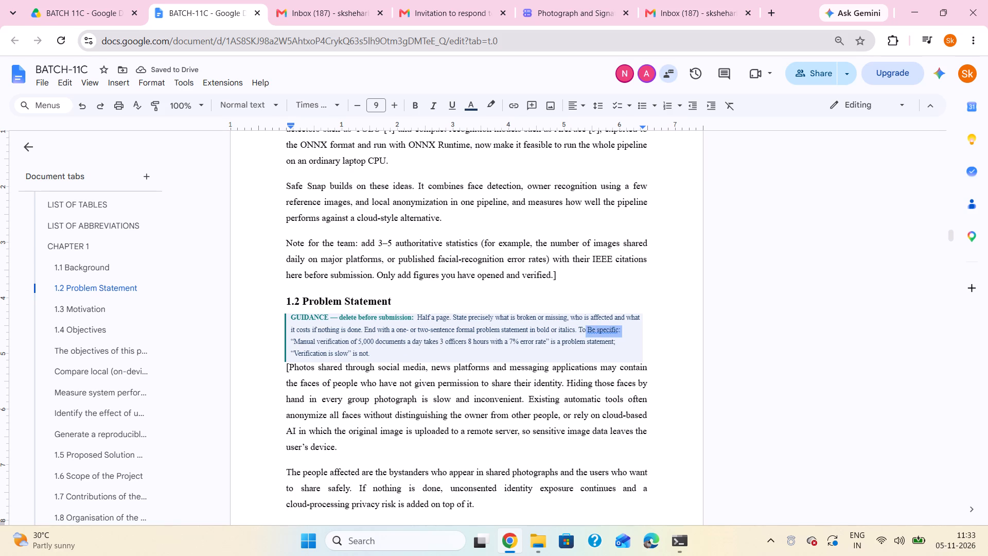
drag(585, 328, 578, 328)
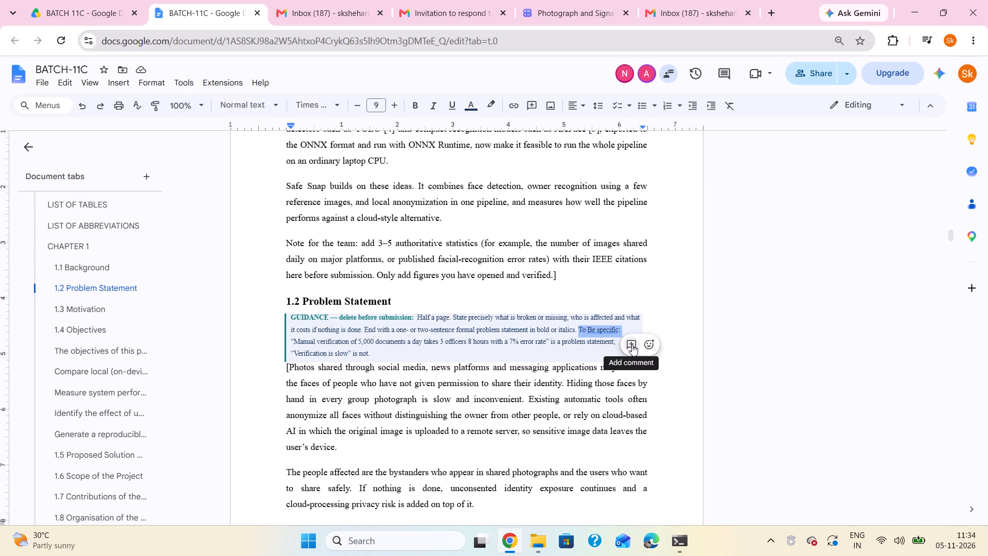
click(608, 333)
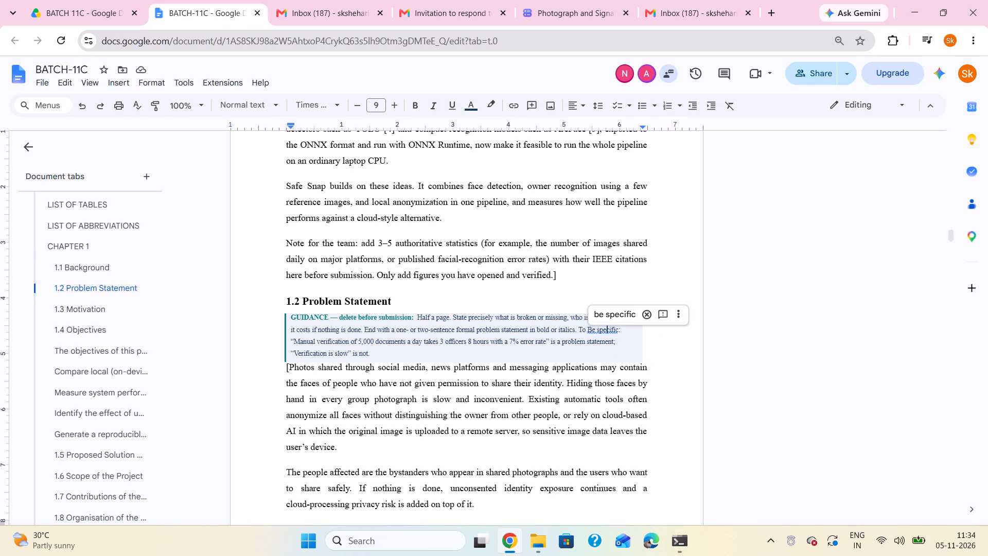
click(641, 317)
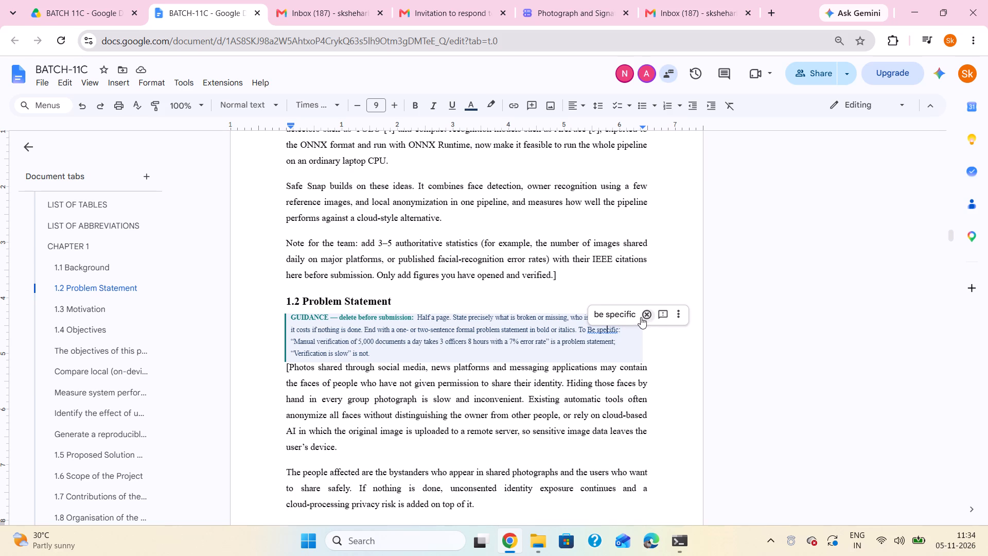
click(643, 316)
click(656, 346)
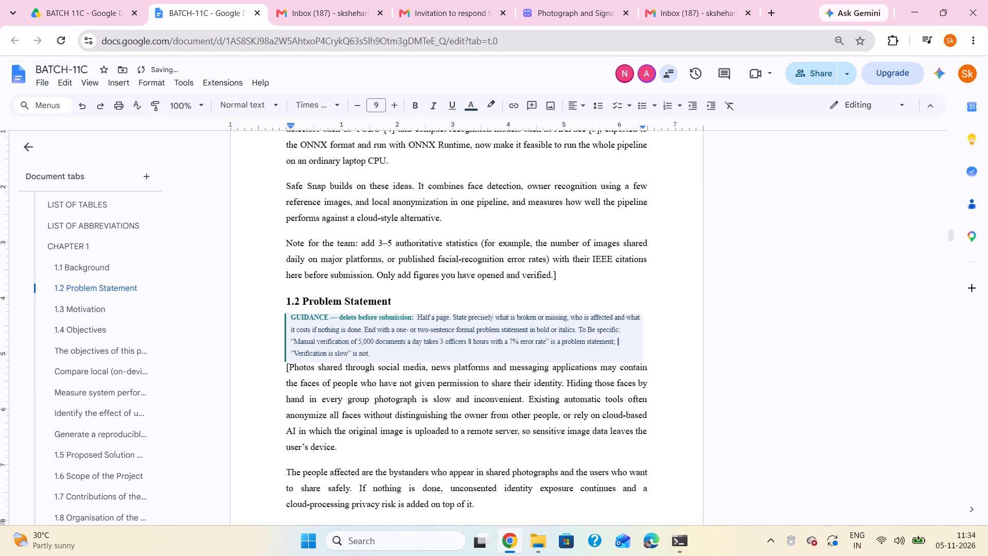
Remove the opening square bracket before "Photos shared" in section 1.2 and insert a blank line above that paragraph.
scroll(656, 346, down, 2)
scroll(656, 346, up, 1)
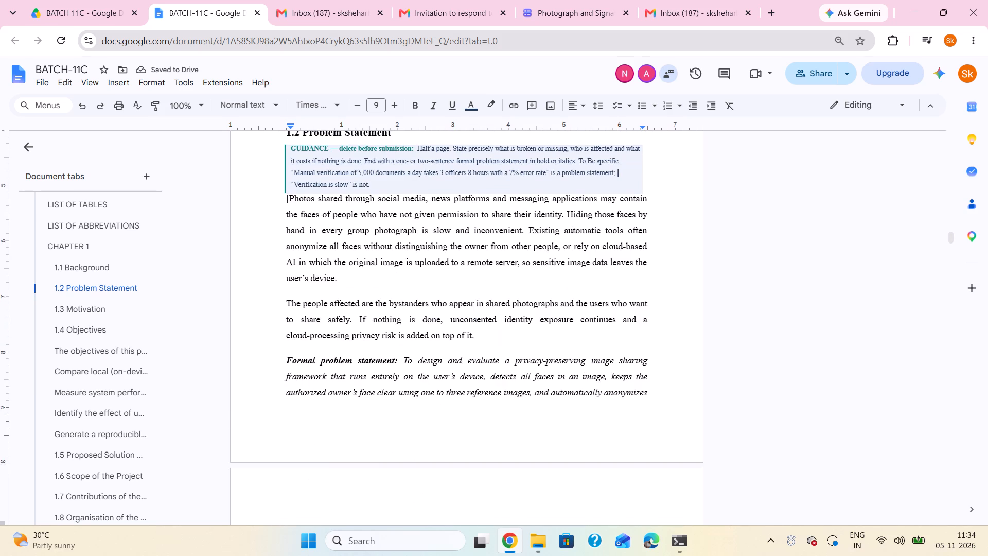
scroll(656, 346, up, 1)
scroll(656, 346, down, 1)
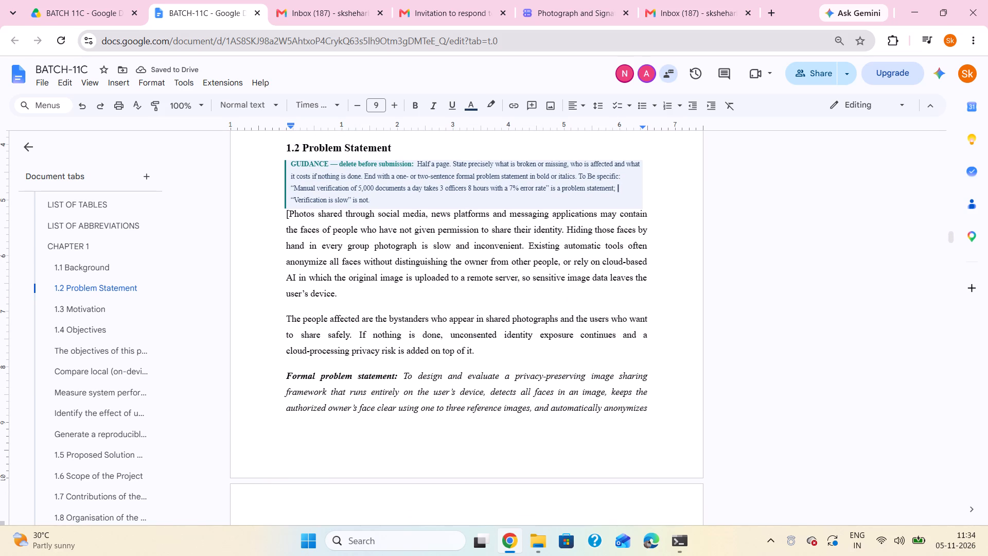
click(287, 217)
key(Right)
key(BackSpace)
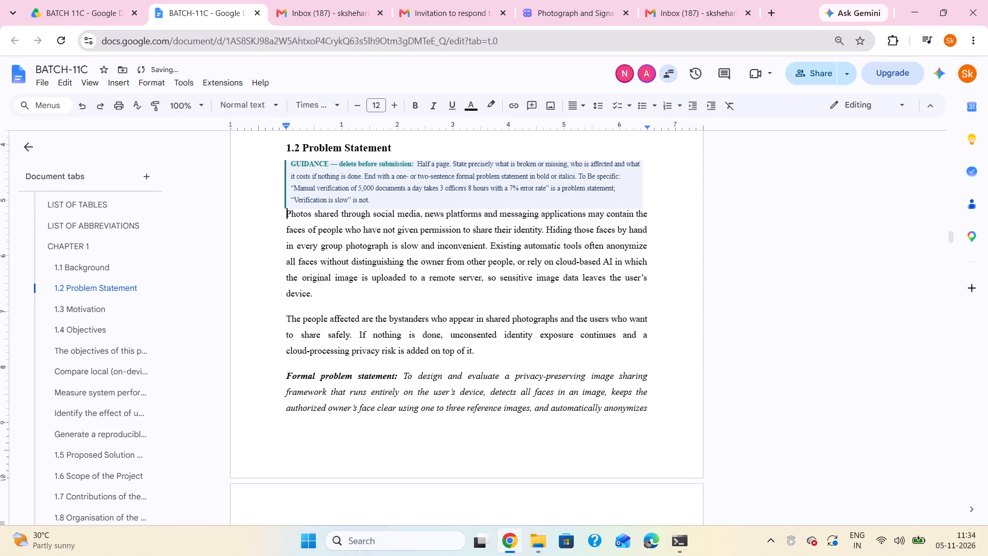
key(Return)
Delete the closing square bracket after "cloud-based processing." at the end of the formal problem statement.
scroll(287, 217, down, 3)
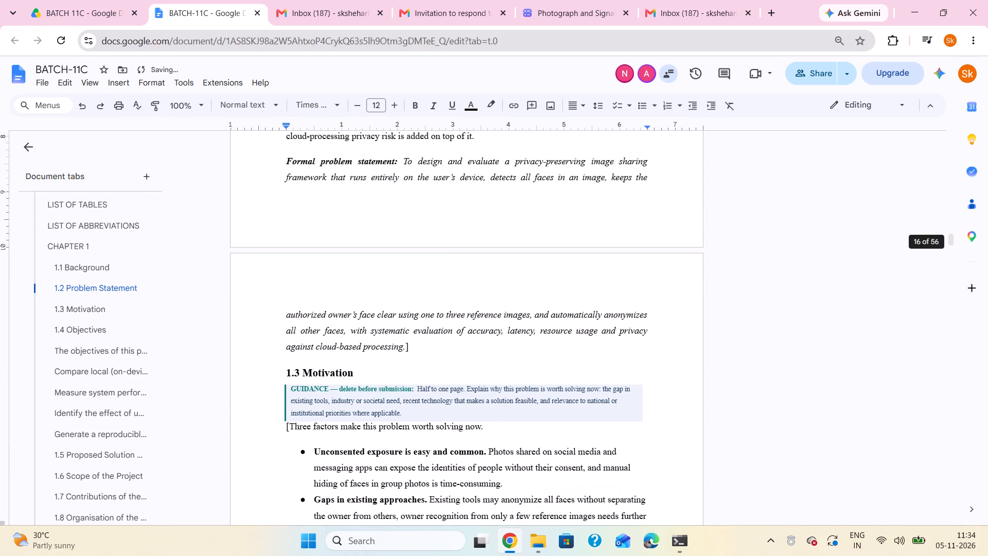
click(417, 350)
key(BackSpace)
Close the gap above "The people affected" by joining it to the preceding paragraph with a space and breaking it onto a new line.
scroll(417, 350, up, 1)
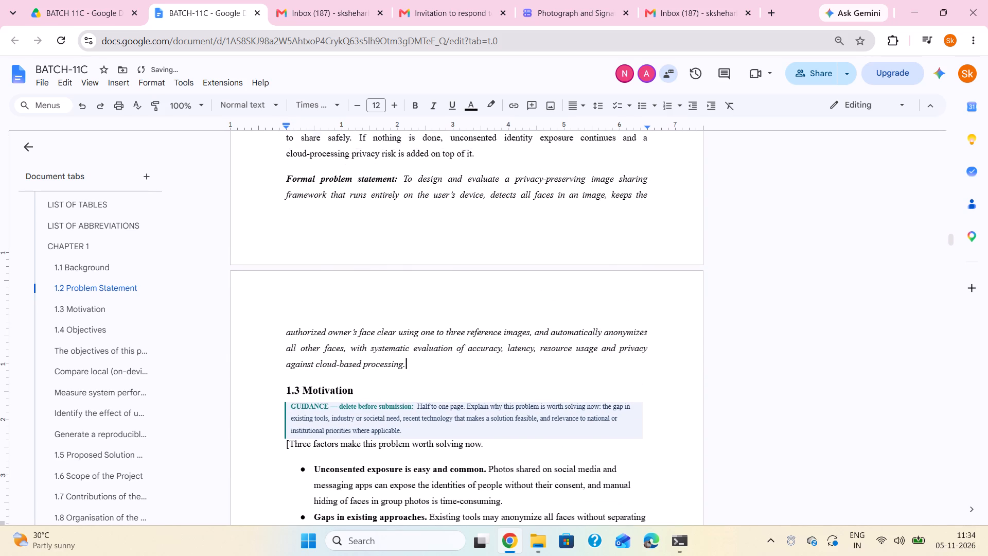
scroll(417, 350, up, 1)
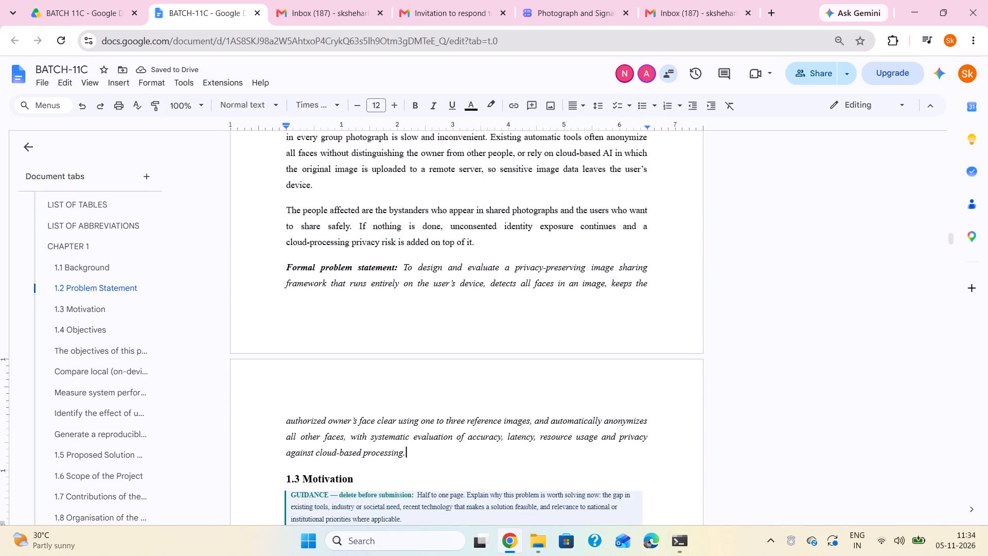
click(284, 260)
scroll(288, 302, up, 1)
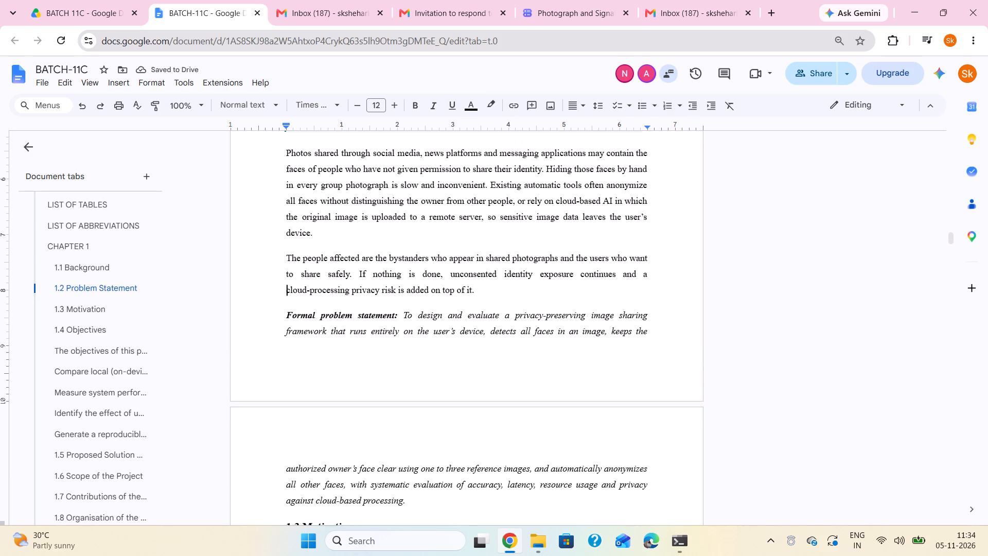
scroll(288, 302, up, 1)
click(283, 269)
key(BackSpace)
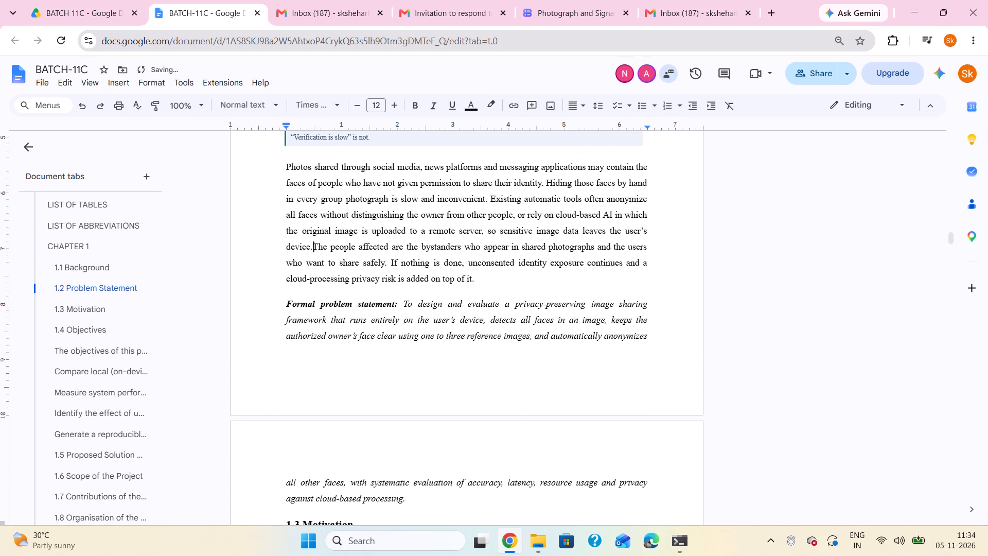
scroll(283, 269, down, 1)
scroll(283, 269, up, 1)
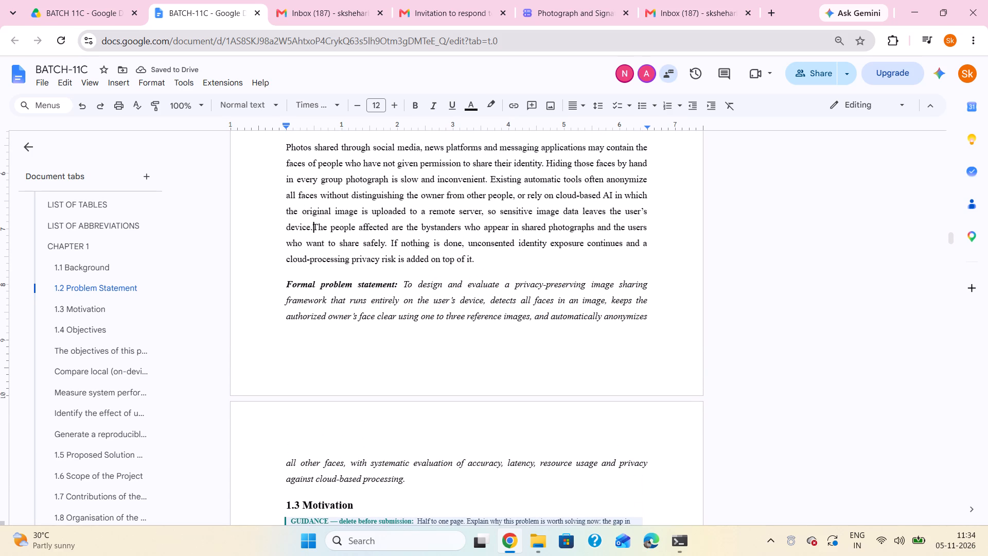
scroll(281, 285, up, 1)
key(space)
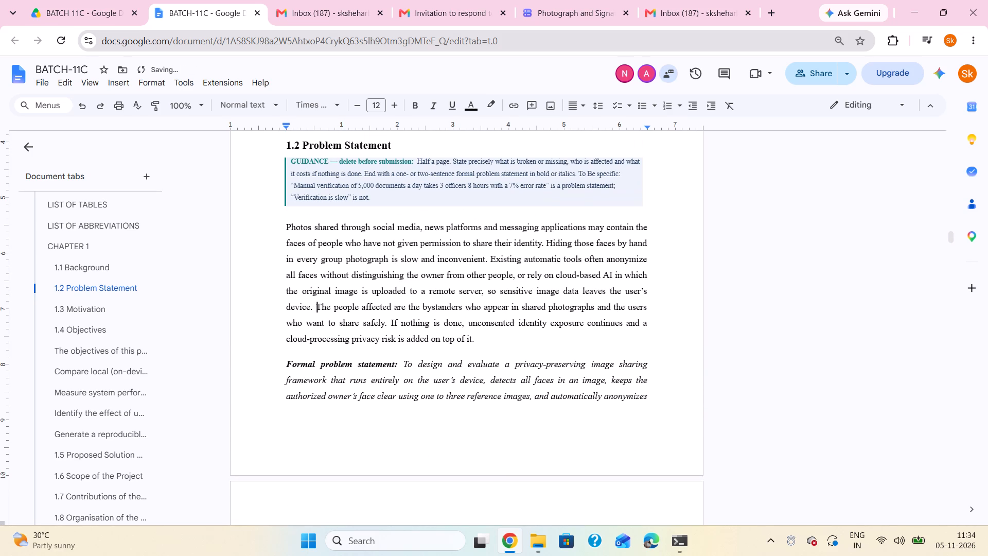
key(Return)
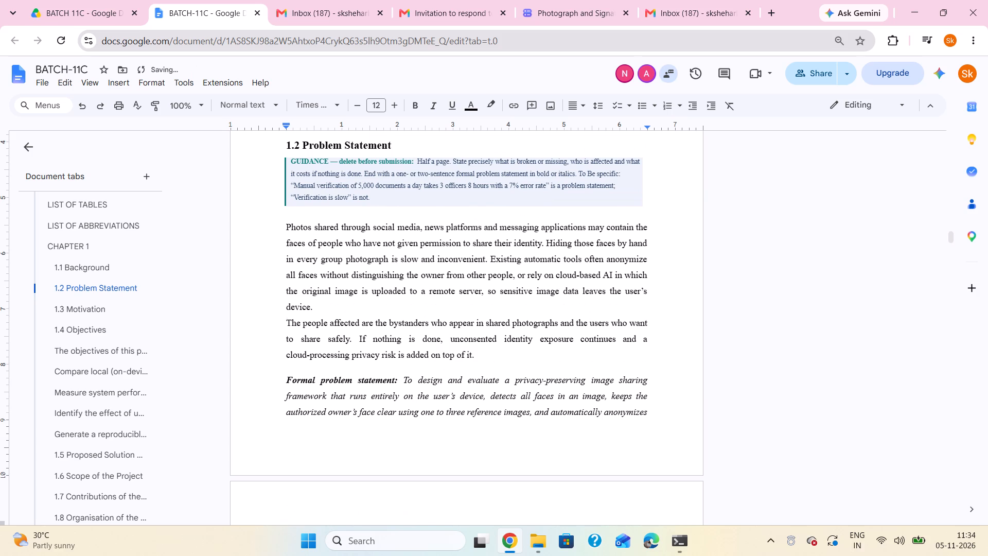
Close the gap above "Formal problem statement:" by joining it to the preceding paragraph and breaking it onto a new line.
scroll(281, 285, down, 1)
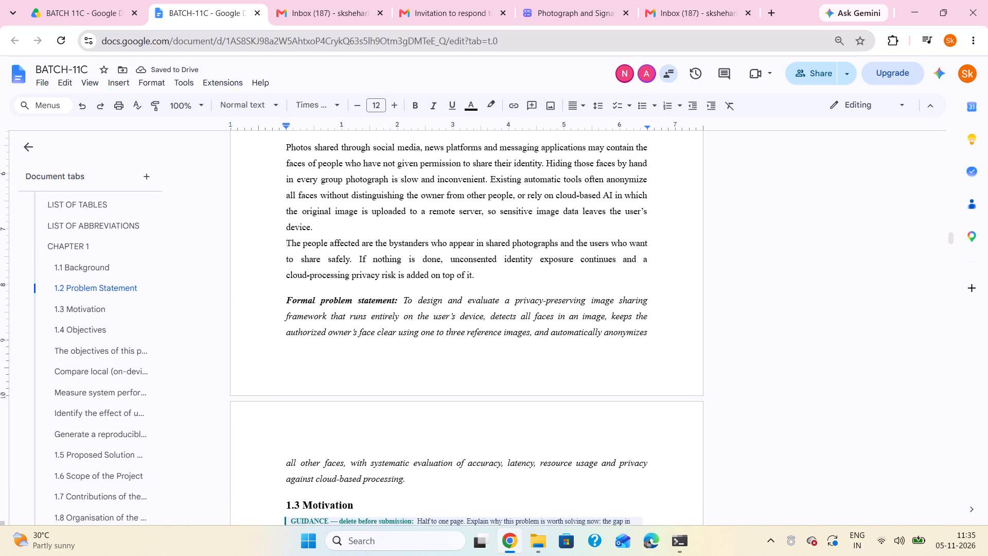
scroll(315, 300, down, 1)
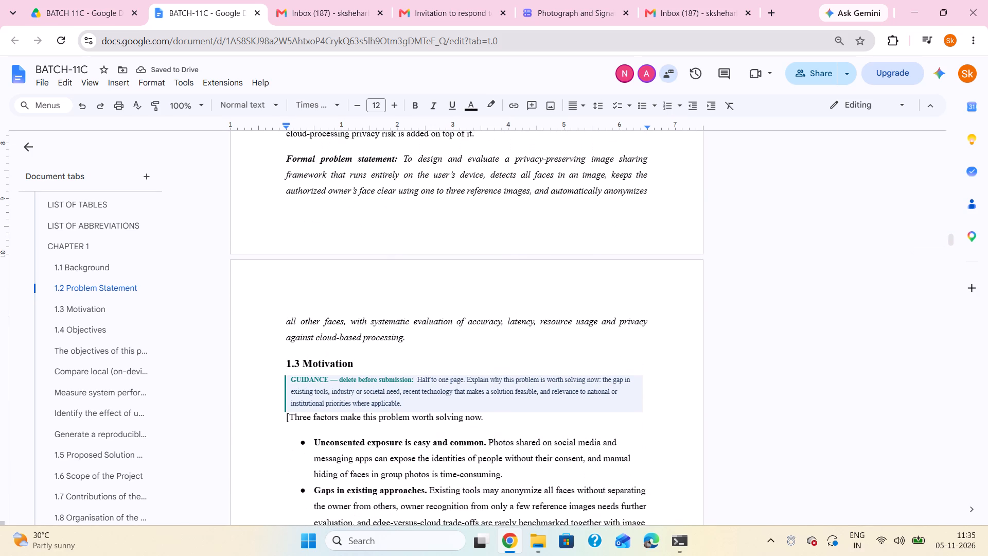
scroll(320, 300, up, 1)
click(287, 226)
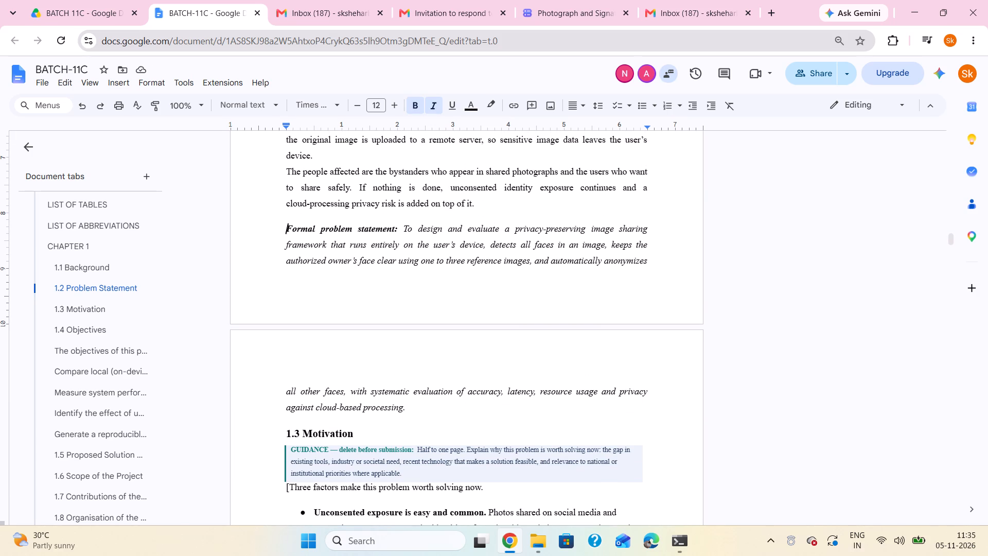
scroll(287, 226, up, 2)
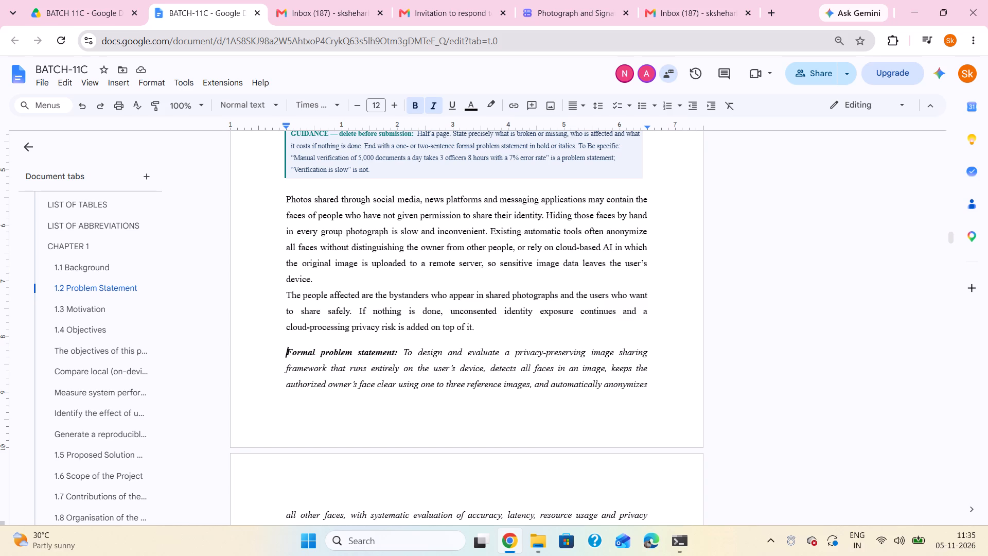
click(288, 195)
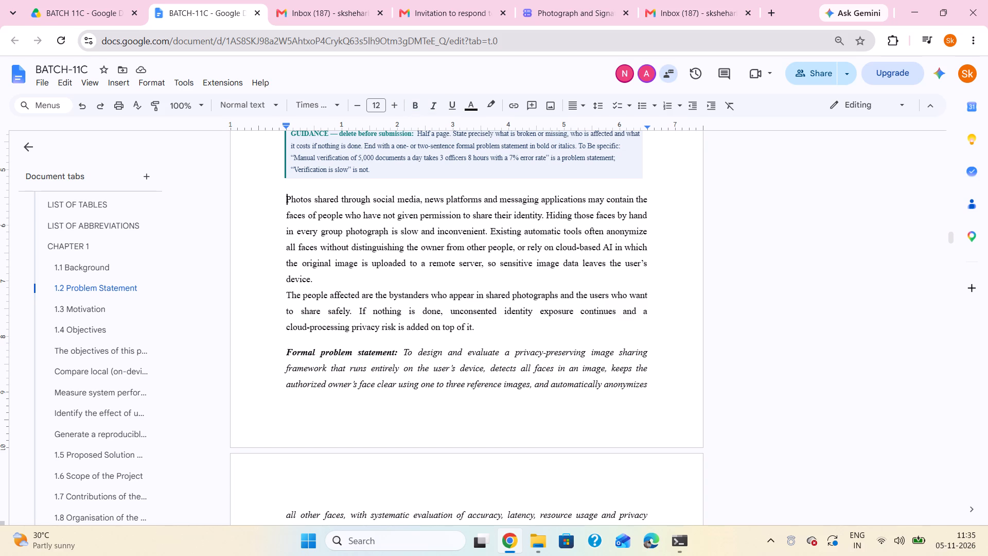
click(285, 350)
key(BackSpace)
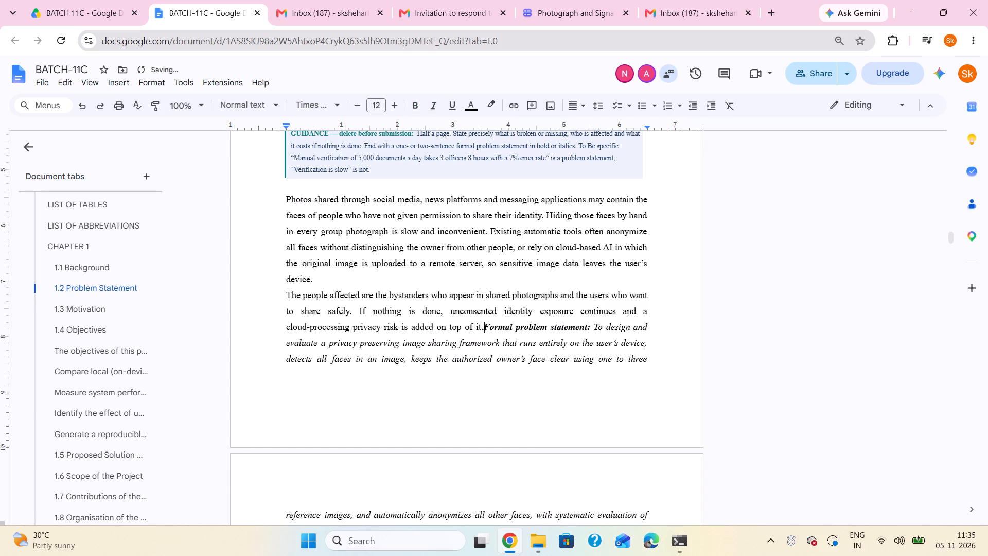
scroll(285, 350, down, 1)
key(Return)
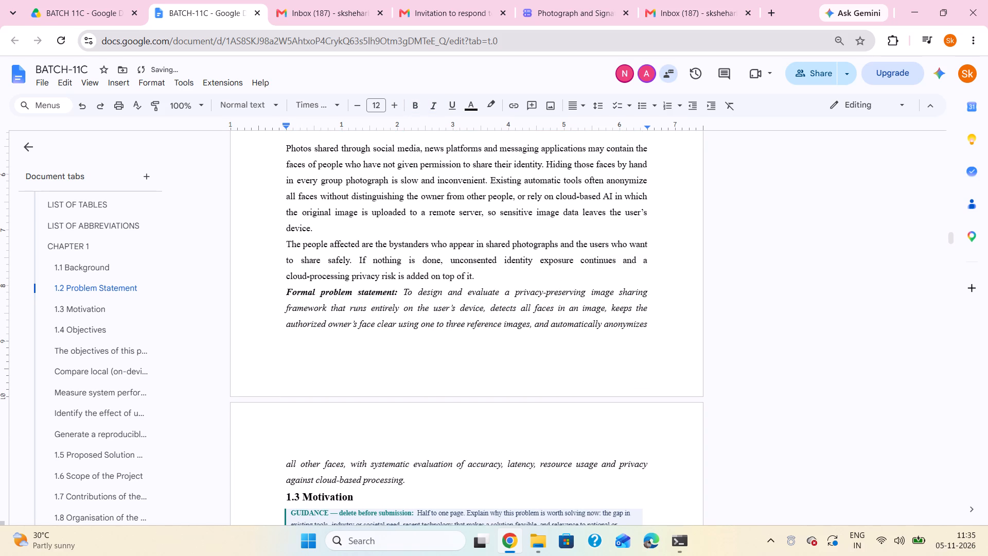
Merge the "The people affected" paragraph into the end of the preceding "Photos shared" paragraph in section 1.2.
click(285, 251)
key(BackSpace)
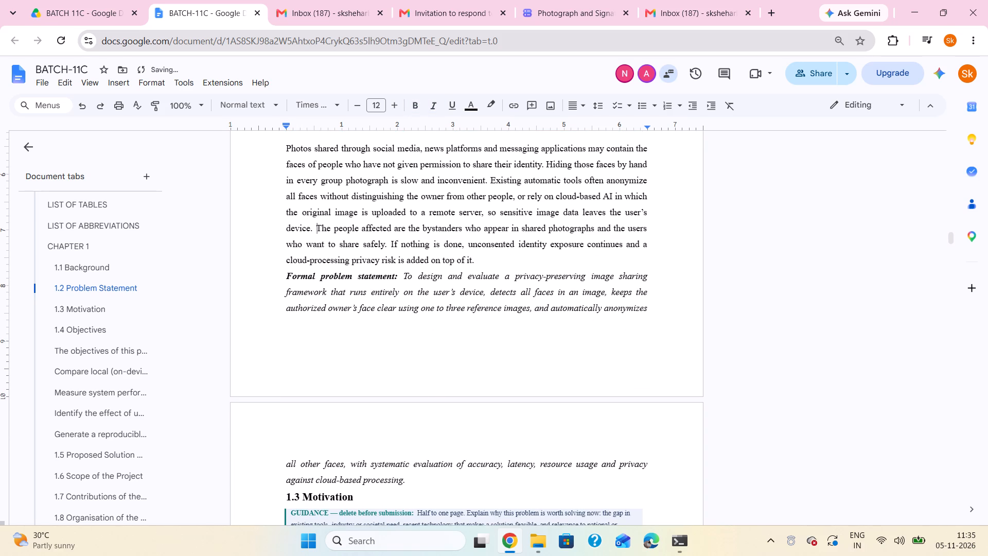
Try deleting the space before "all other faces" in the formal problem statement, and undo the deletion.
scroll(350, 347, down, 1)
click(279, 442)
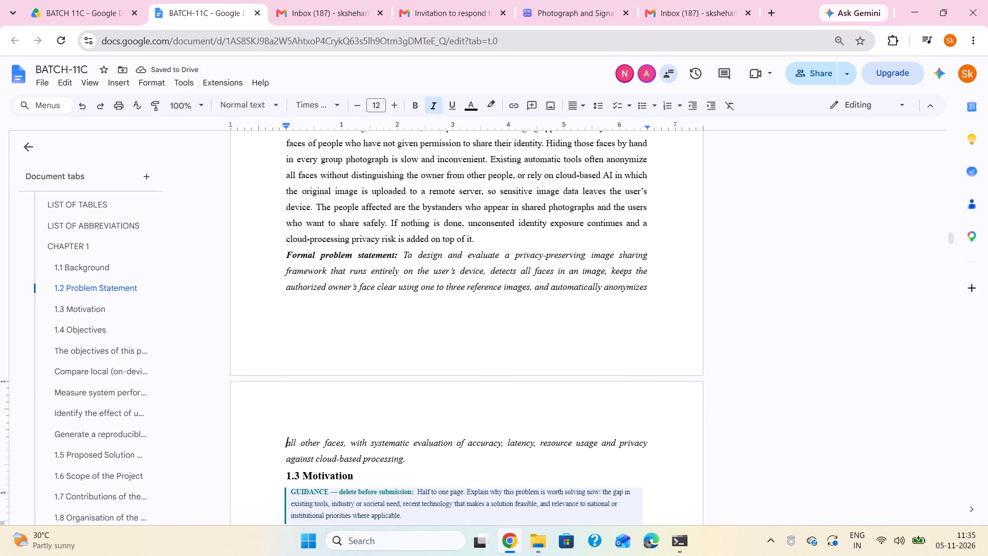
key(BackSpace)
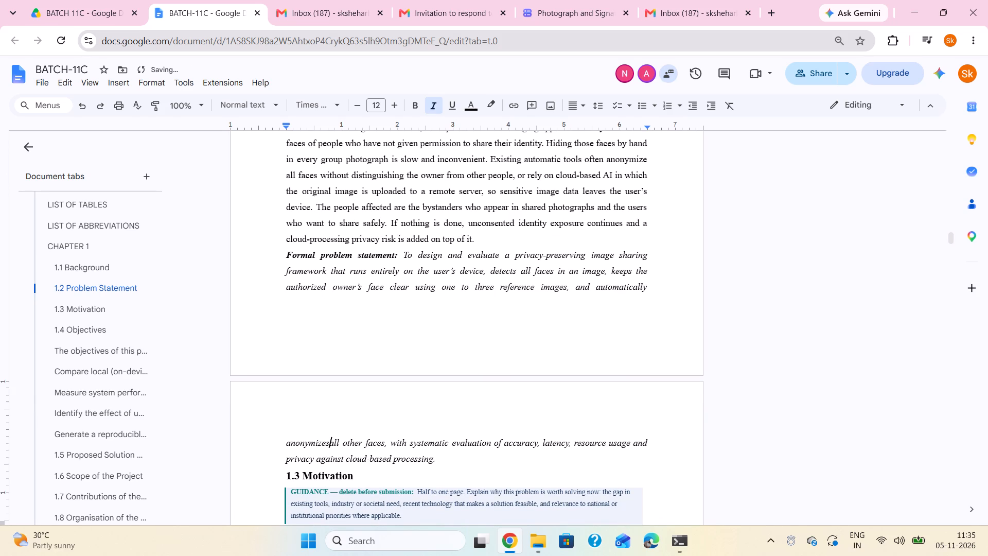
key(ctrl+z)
Merge the "Safe Snap builds on these ideas" paragraph into the end of the preceding paragraph in section 1.1.
scroll(279, 442, up, 2)
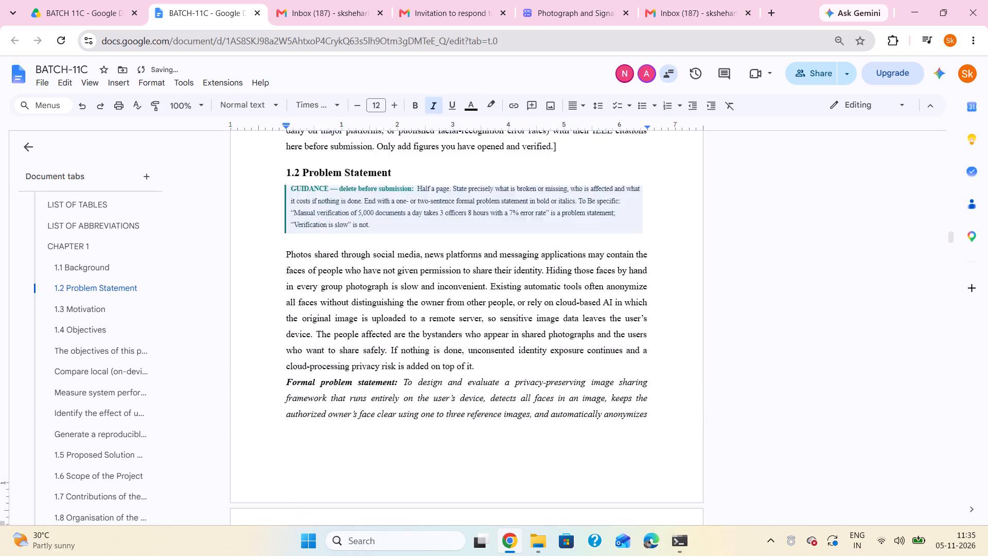
scroll(279, 442, up, 2)
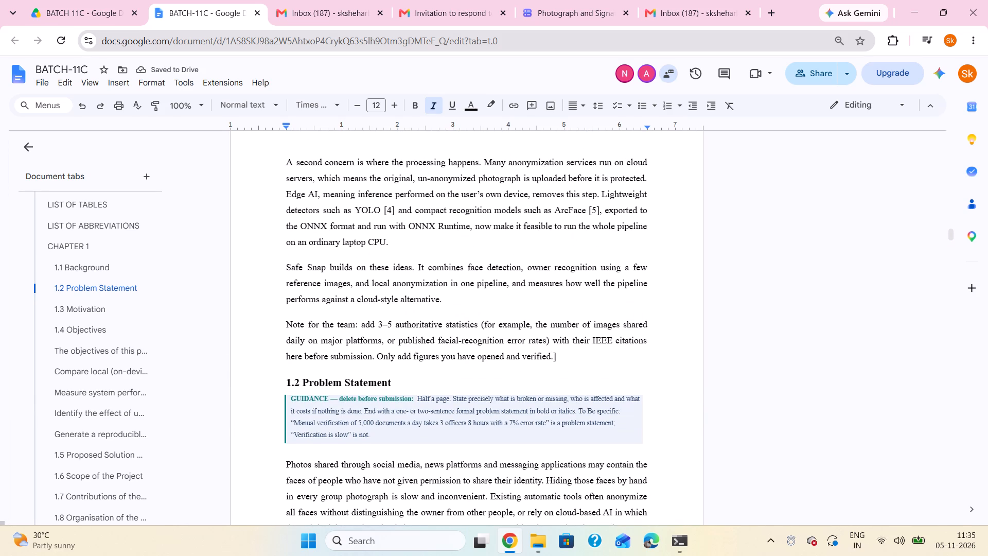
click(288, 271)
key(BackSpace)
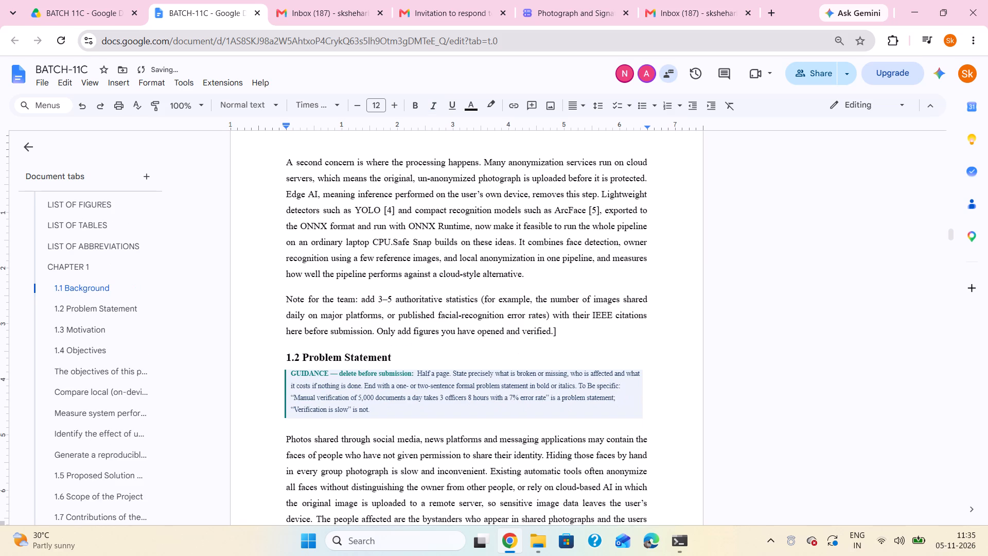
Delete the opening square bracket before "Three factors make this problem worth solving now." in section 1.3.
scroll(288, 312, up, 3)
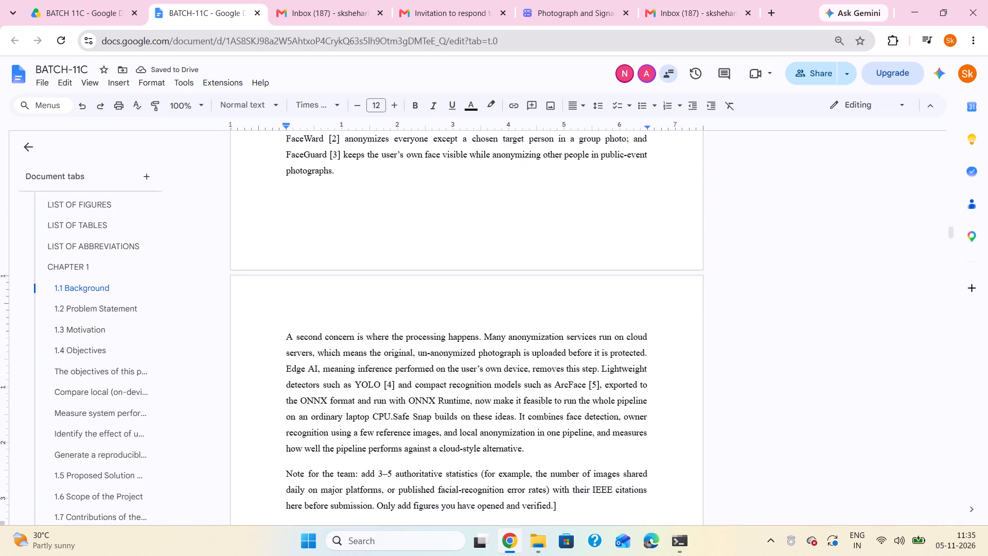
scroll(288, 312, up, 1)
scroll(288, 312, down, 2)
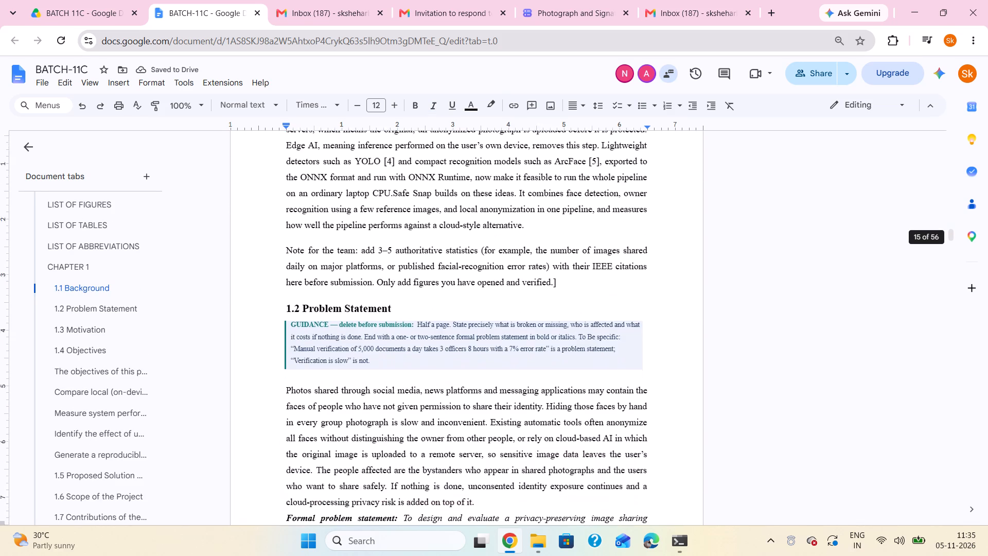
scroll(288, 312, down, 2)
scroll(288, 312, up, 2)
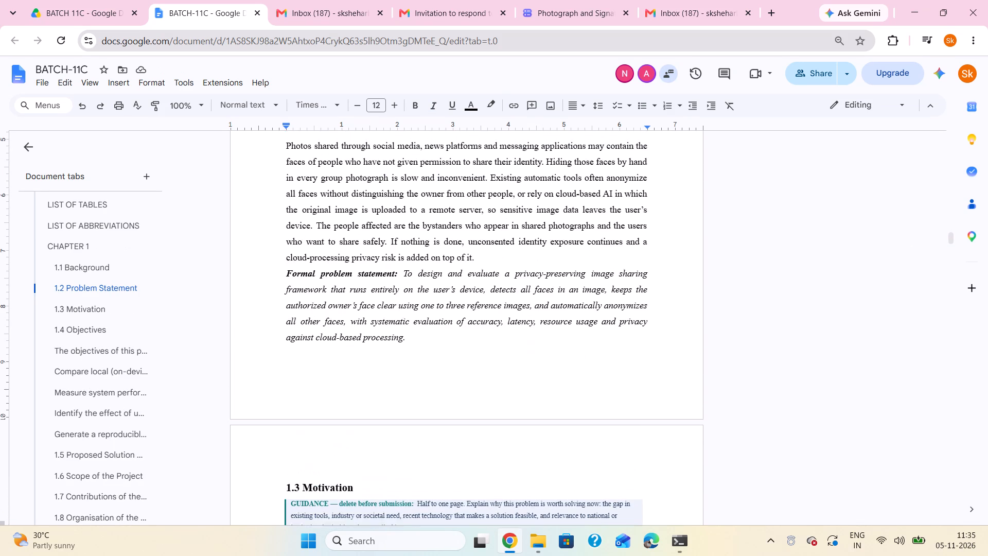
scroll(288, 312, up, 1)
scroll(288, 312, down, 2)
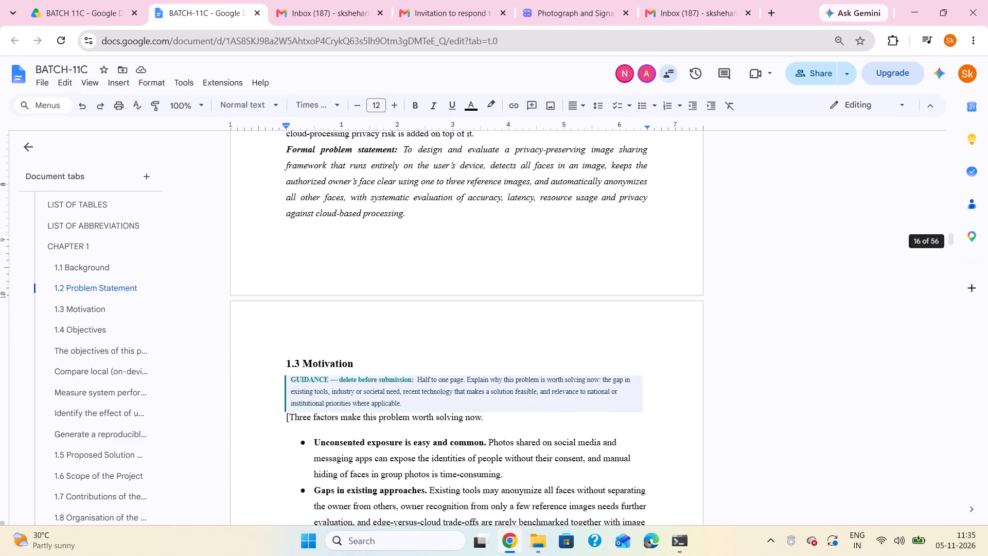
scroll(293, 357, down, 1)
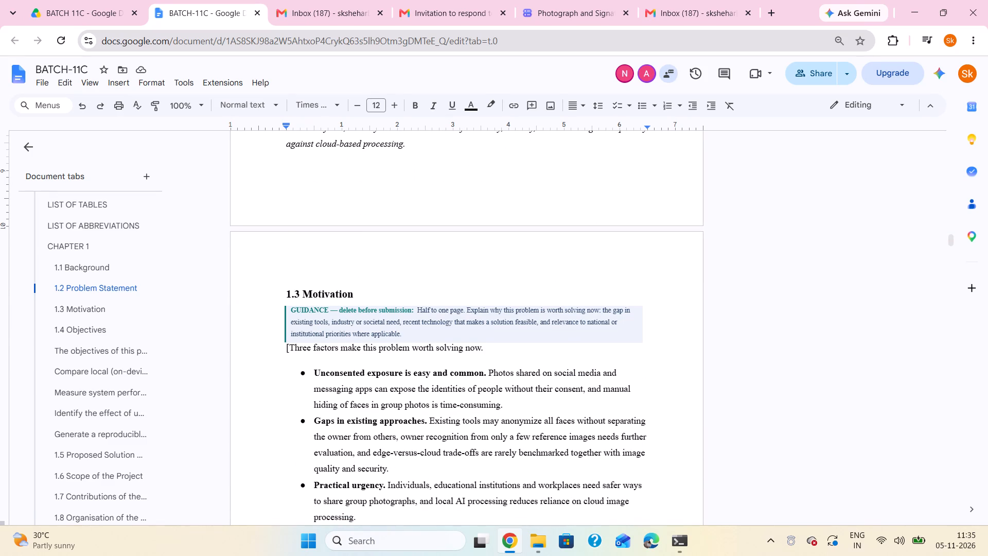
click(291, 352)
key(BackSpace)
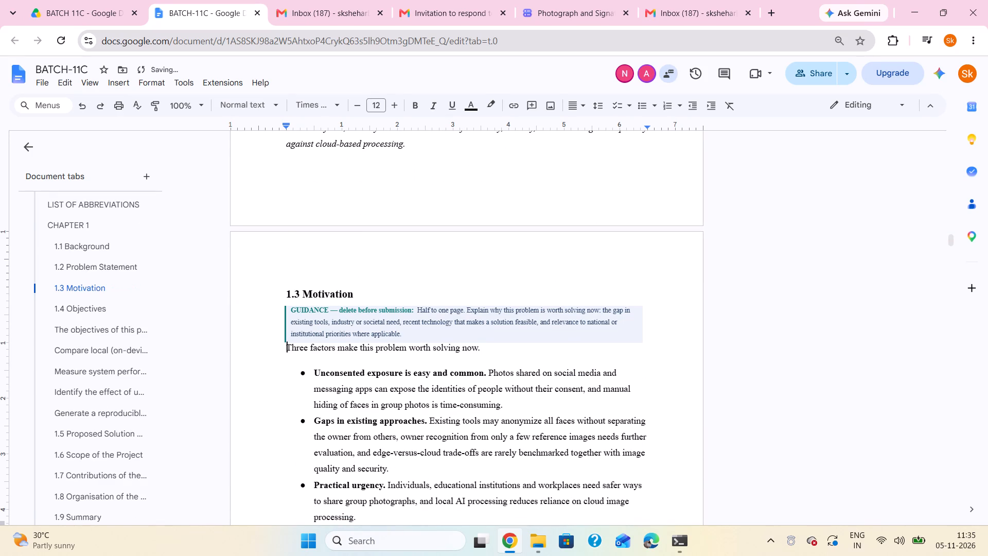
Delete the closing square bracket after "without special hardware." at the end of section 1.3 Motivation.
scroll(493, 352, down, 3)
scroll(493, 352, left, 1)
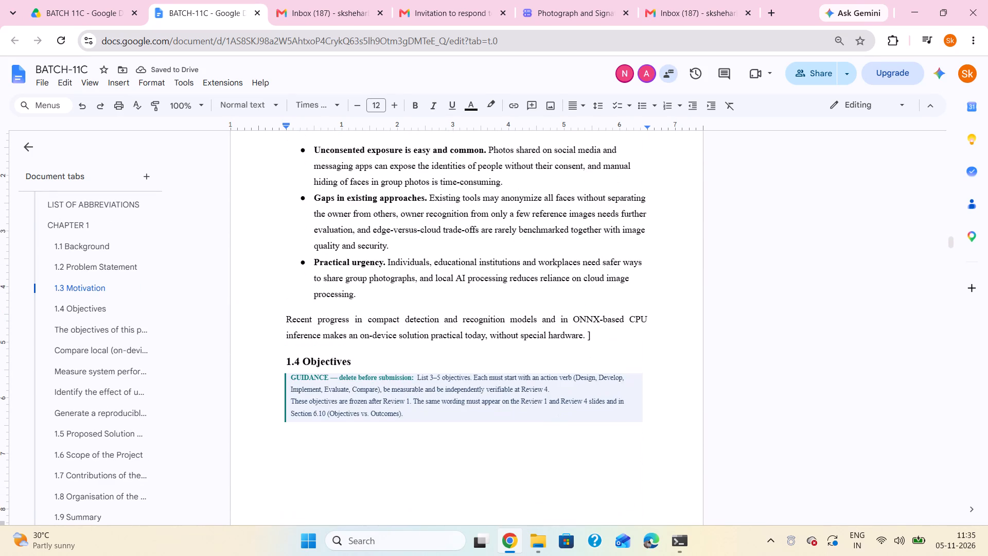
scroll(493, 352, left, 1)
scroll(493, 352, down, 3)
scroll(493, 352, up, 1)
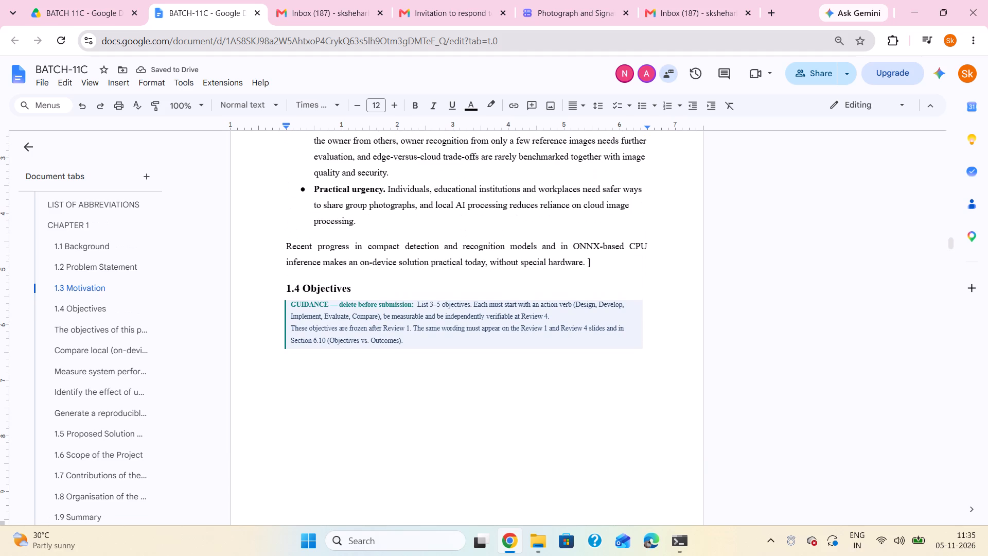
click(601, 263)
key(BackSpace)
Review chapter 1 from section 1.3 Motivation through section 1.8 for layout and text problems.
scroll(601, 263, up, 2)
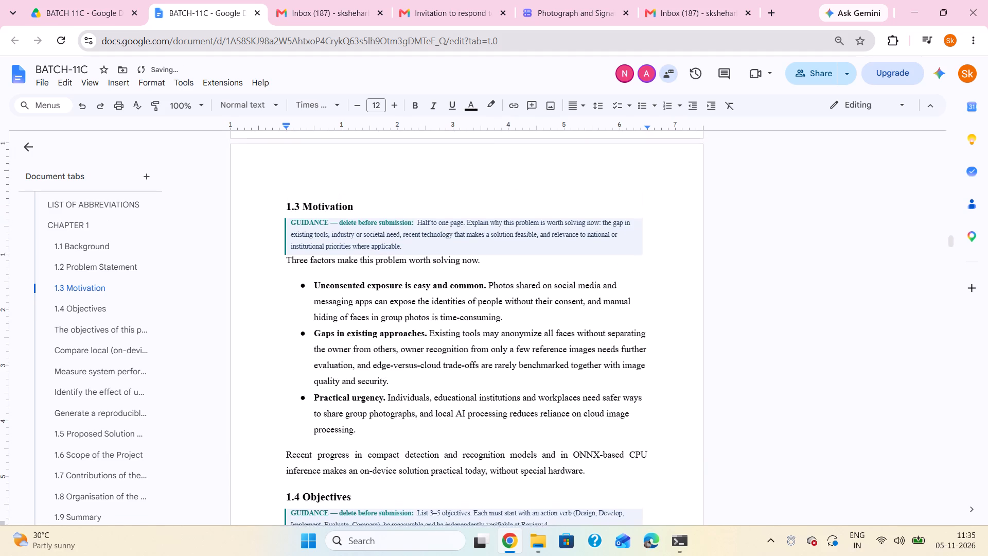
scroll(601, 263, down, 6)
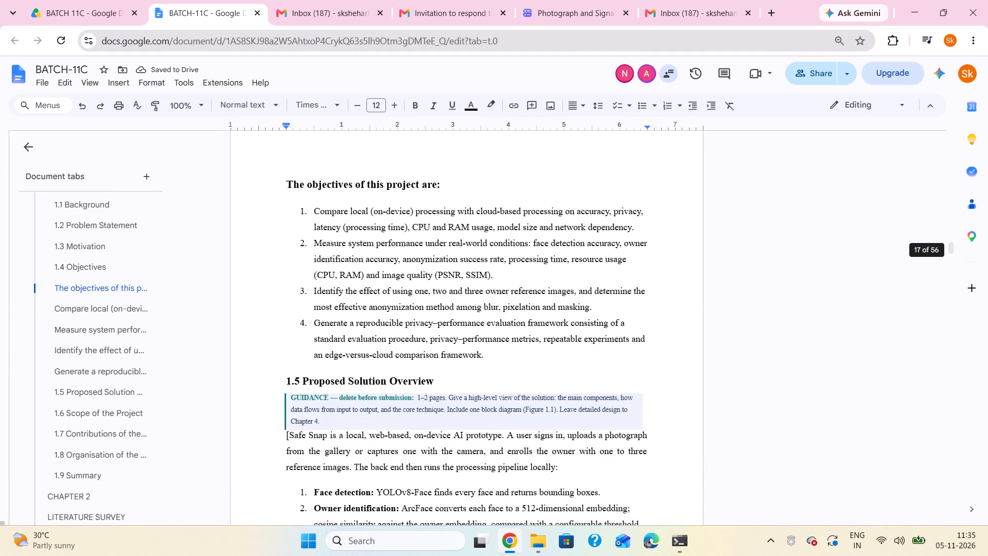
scroll(601, 263, down, 3)
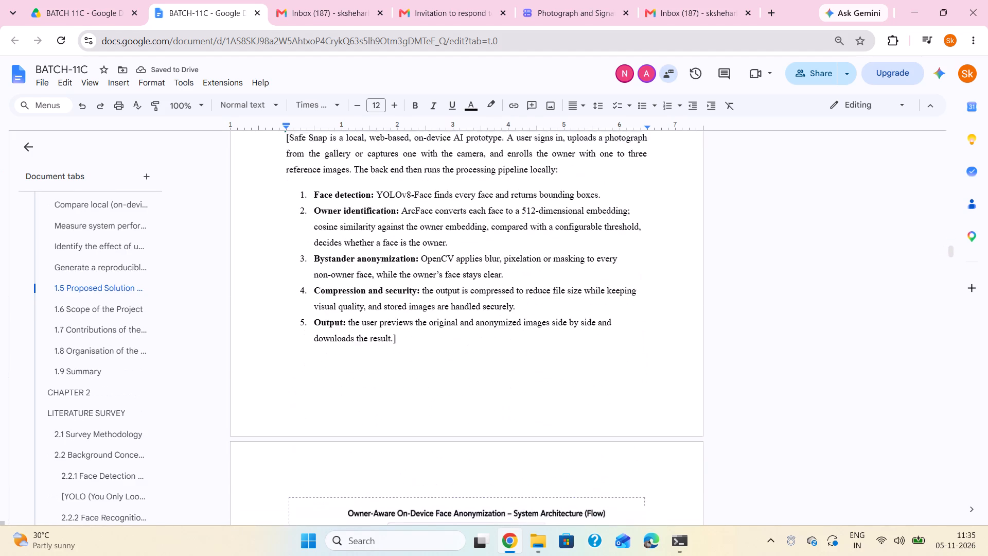
scroll(601, 263, down, 6)
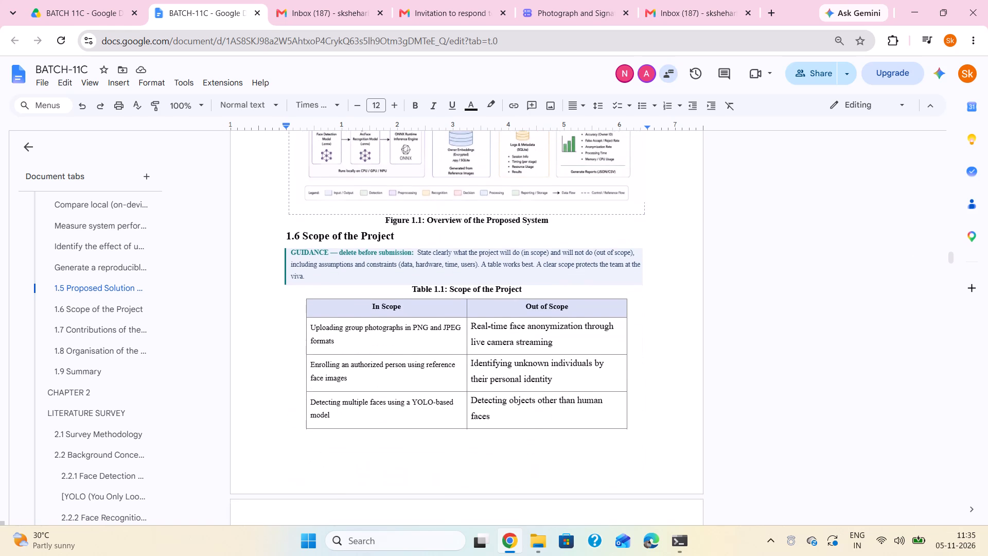
scroll(601, 263, down, 3)
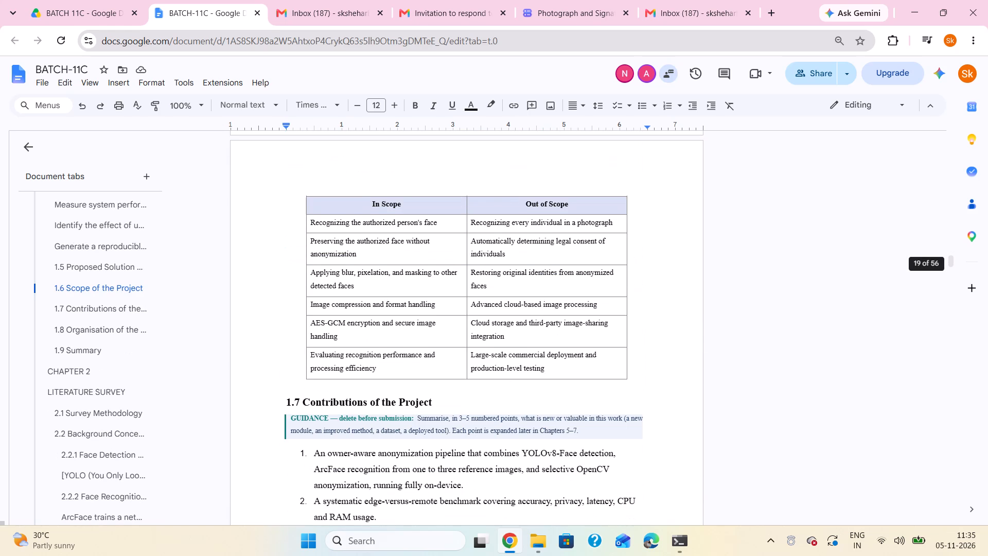
scroll(601, 263, down, 3)
scroll(601, 263, up, 1)
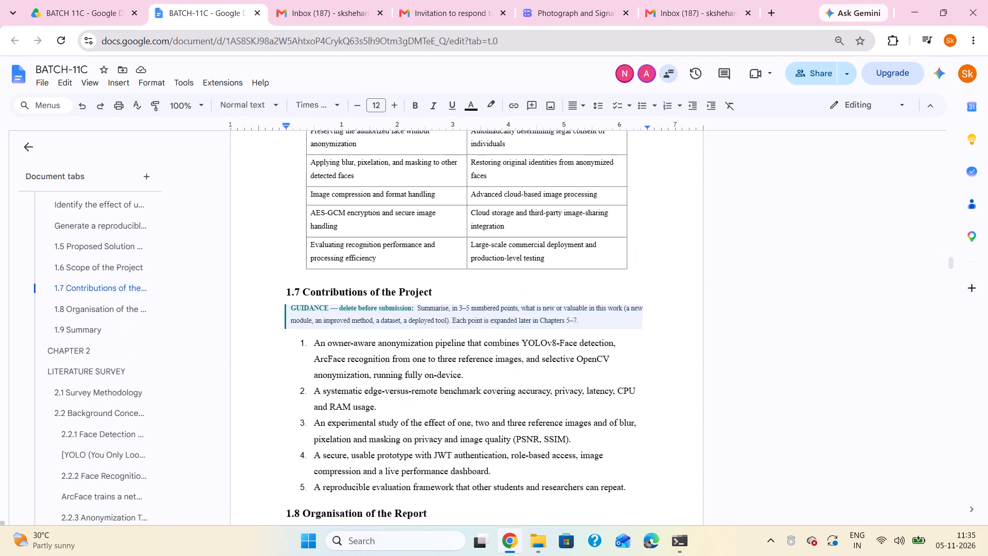
scroll(601, 263, up, 1)
scroll(601, 263, down, 3)
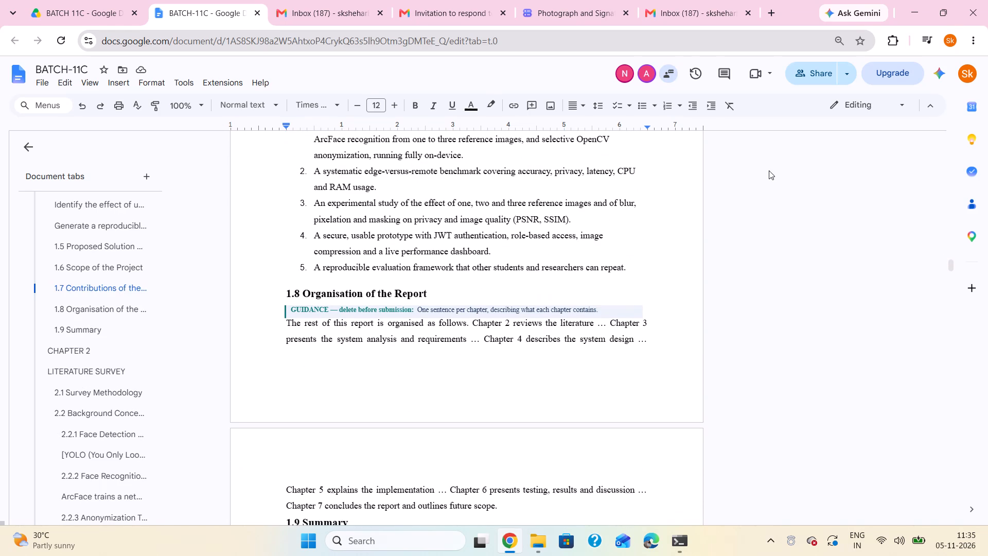
Insert two blank lines before "The rest of this report is organised as follows" in section 1.8 to move the paragraph onto the next page.
click(289, 326)
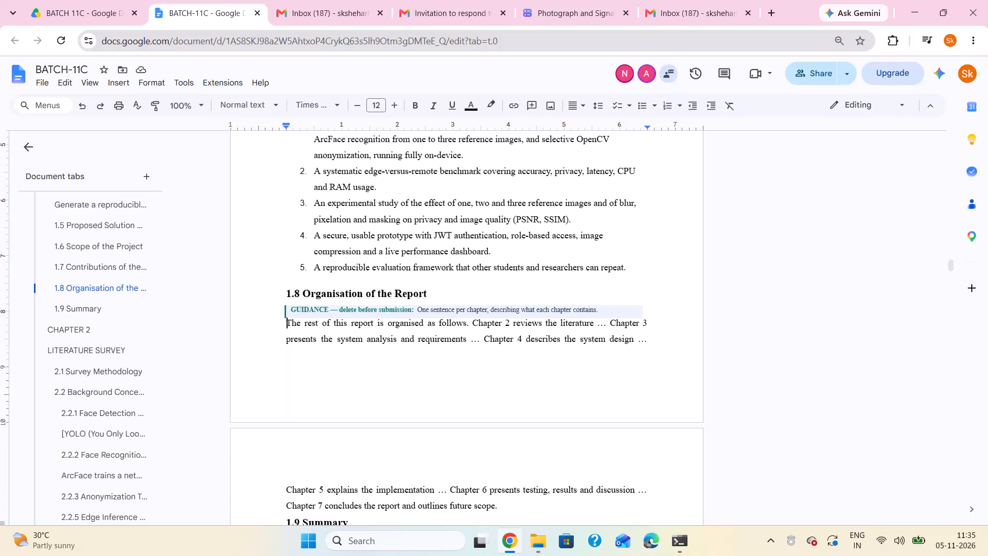
key(Return)
scroll(289, 326, down, 1)
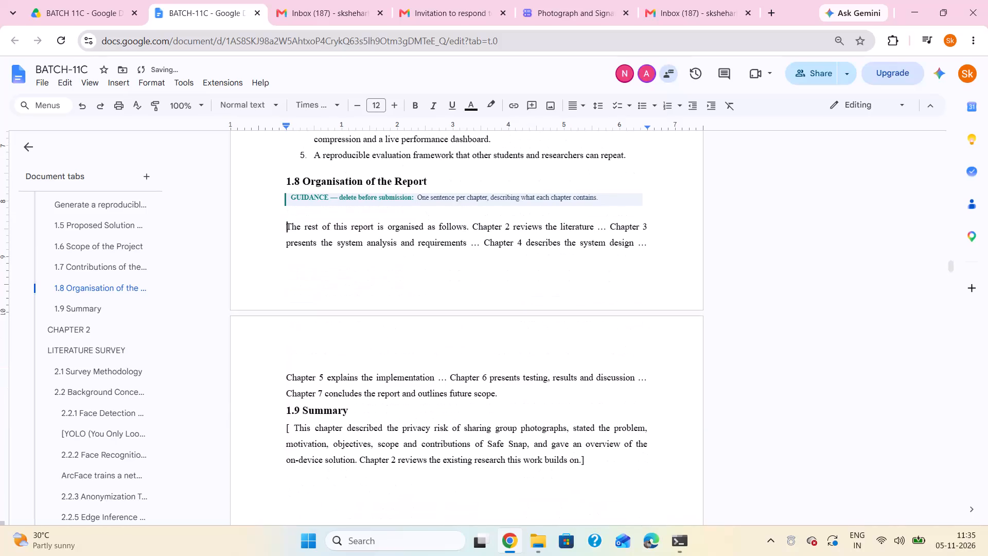
scroll(289, 326, down, 3)
scroll(289, 326, up, 1)
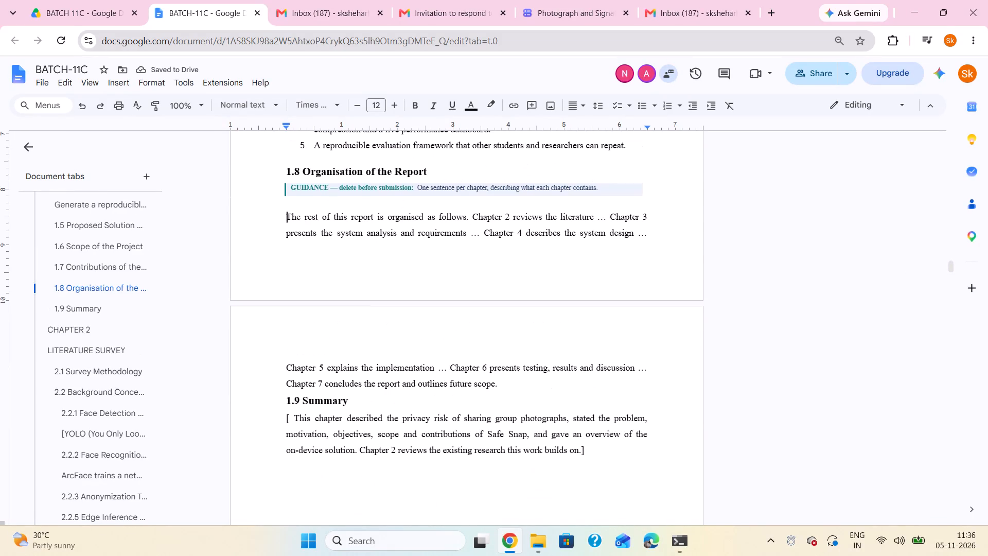
scroll(289, 326, up, 1)
key(Return)
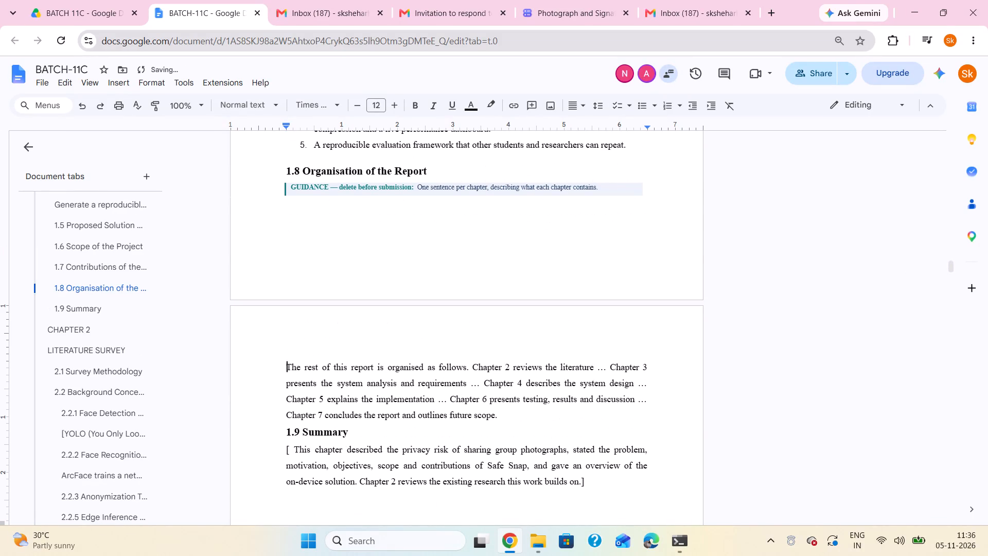
Insert blank lines above the "1.8 Organisation of the Report" heading to push it onto the next page.
click(286, 171)
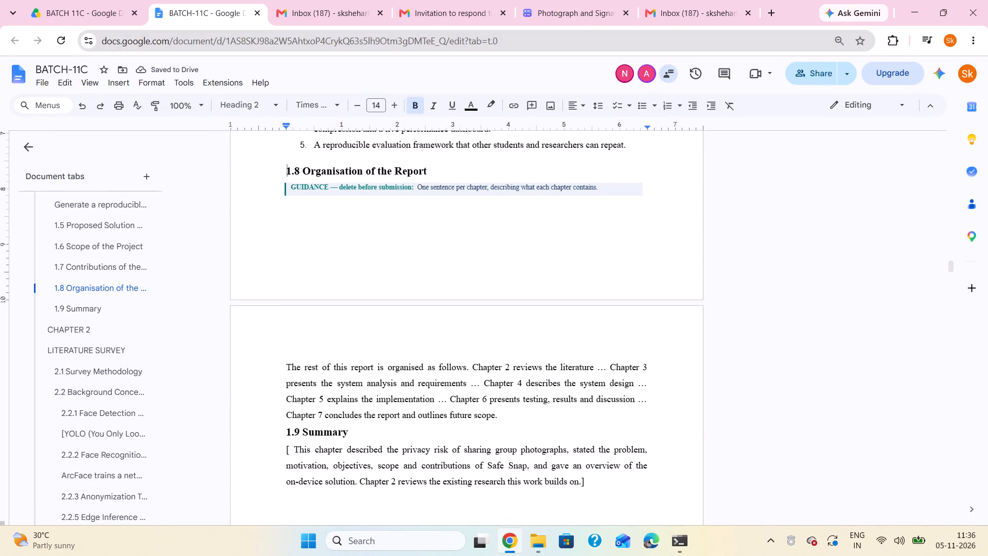
key(Return)
key(Return)
key(Return)
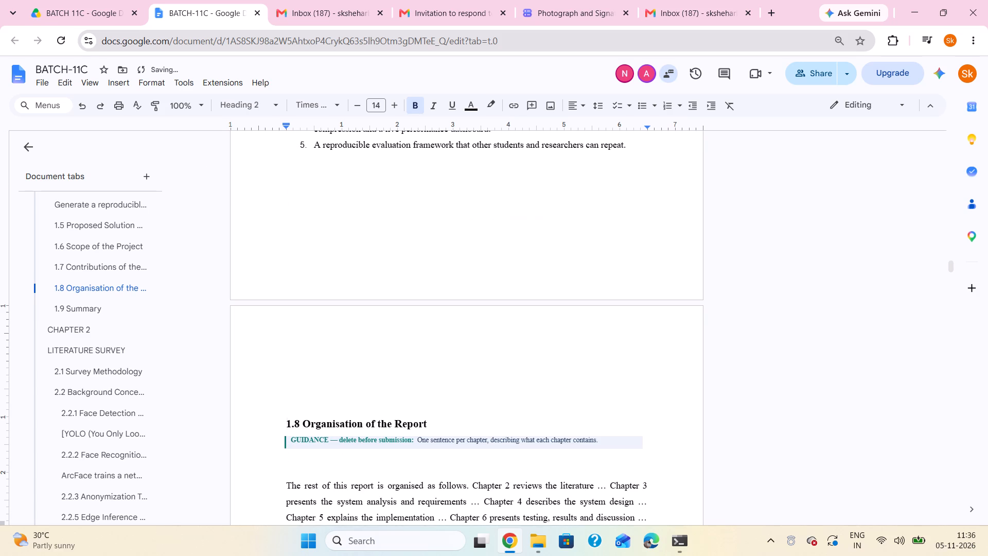
key(BackSpace)
key(Return)
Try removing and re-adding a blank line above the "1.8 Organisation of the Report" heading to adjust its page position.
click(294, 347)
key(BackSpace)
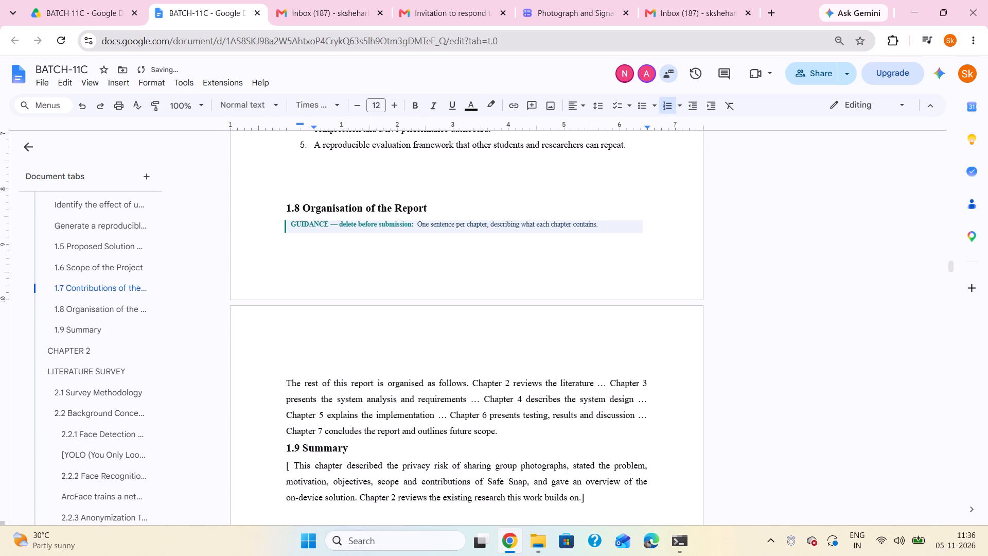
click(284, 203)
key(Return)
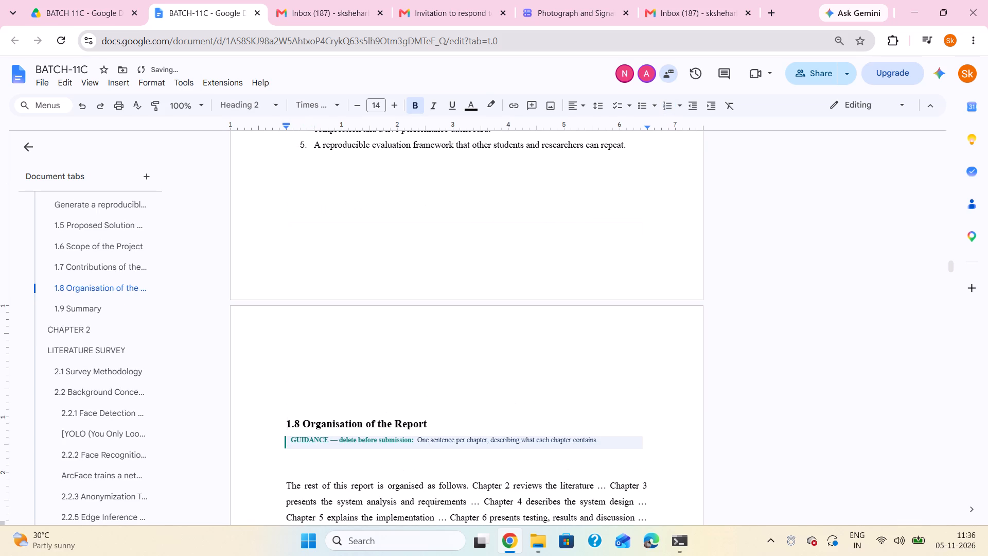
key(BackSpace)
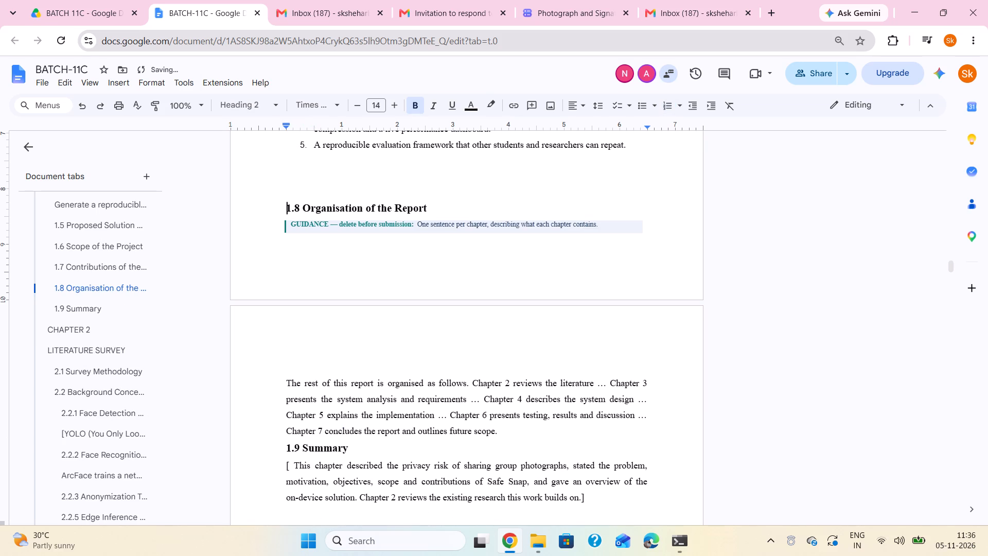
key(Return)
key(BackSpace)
Add two more blank lines in the gap above the "1.8 Organisation of the Report" heading to move it onto the next page.
scroll(289, 365, up, 1)
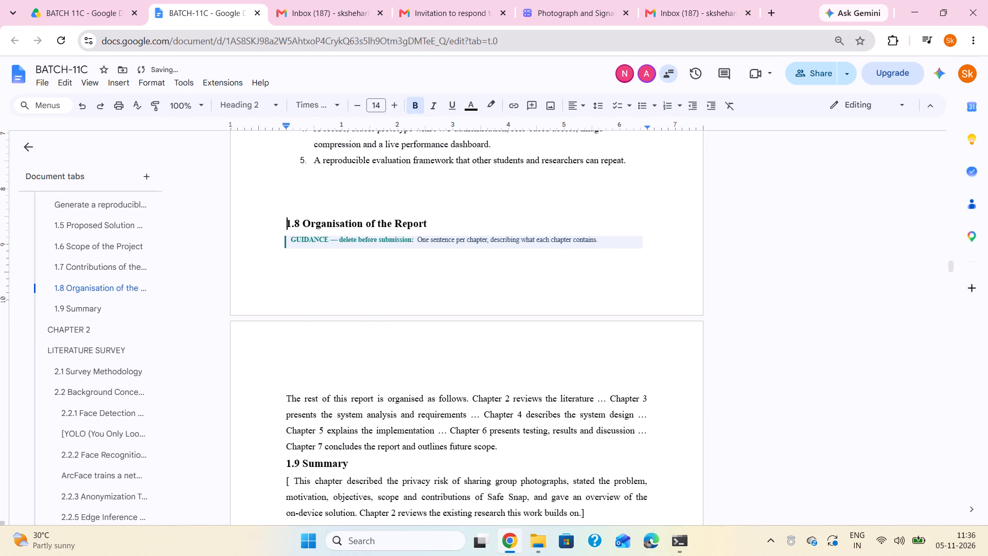
scroll(289, 365, up, 2)
scroll(289, 365, down, 2)
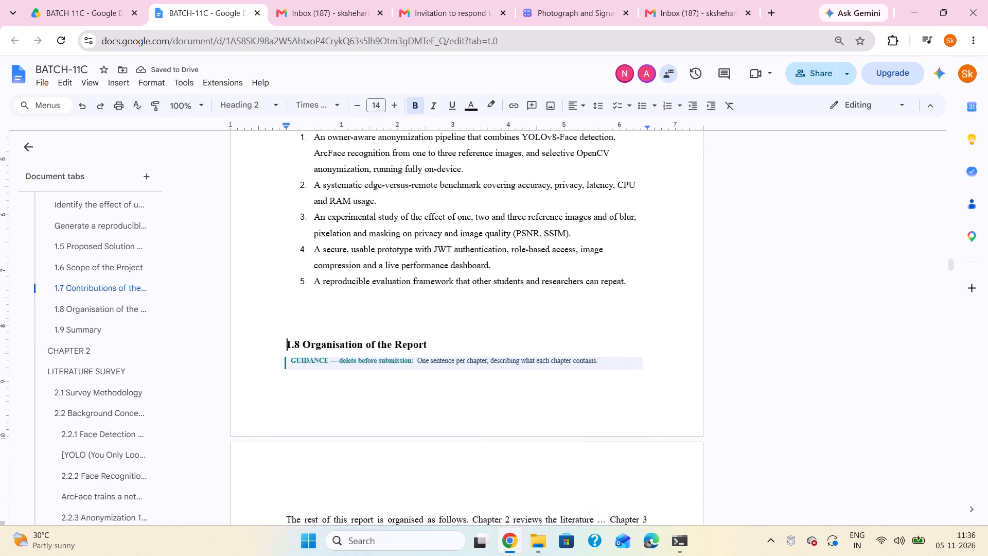
scroll(289, 365, down, 2)
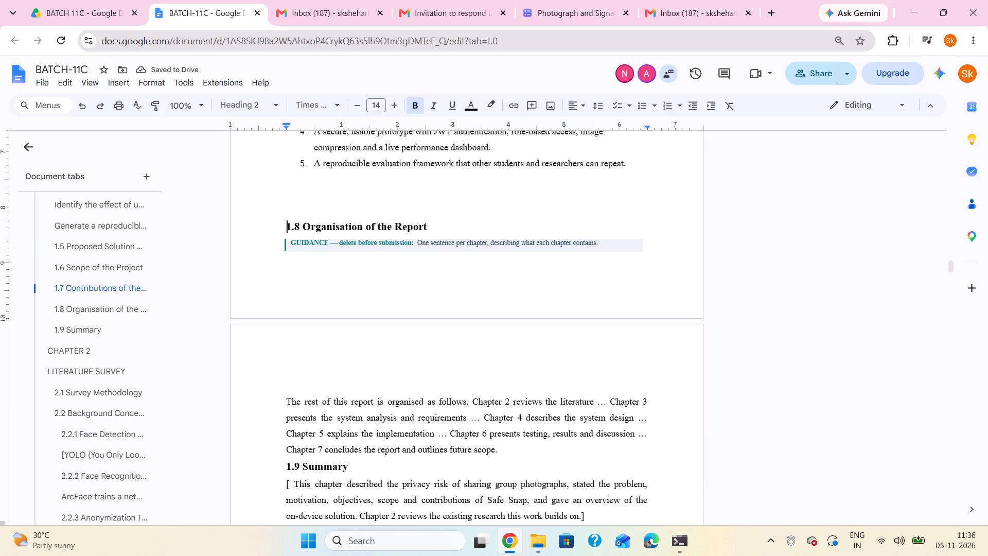
drag(286, 225, 656, 246)
click(590, 283)
click(305, 197)
key(Return)
key(Return)
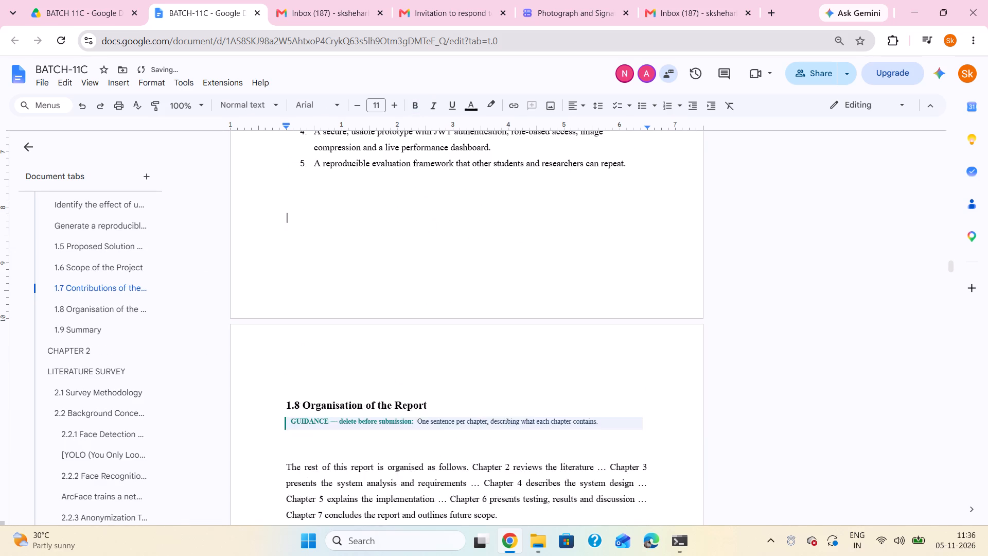
Remove one blank line above the "The rest of this report is organised as follows" paragraph in section 1.8.
scroll(305, 197, up, 1)
scroll(305, 197, down, 1)
scroll(305, 197, up, 1)
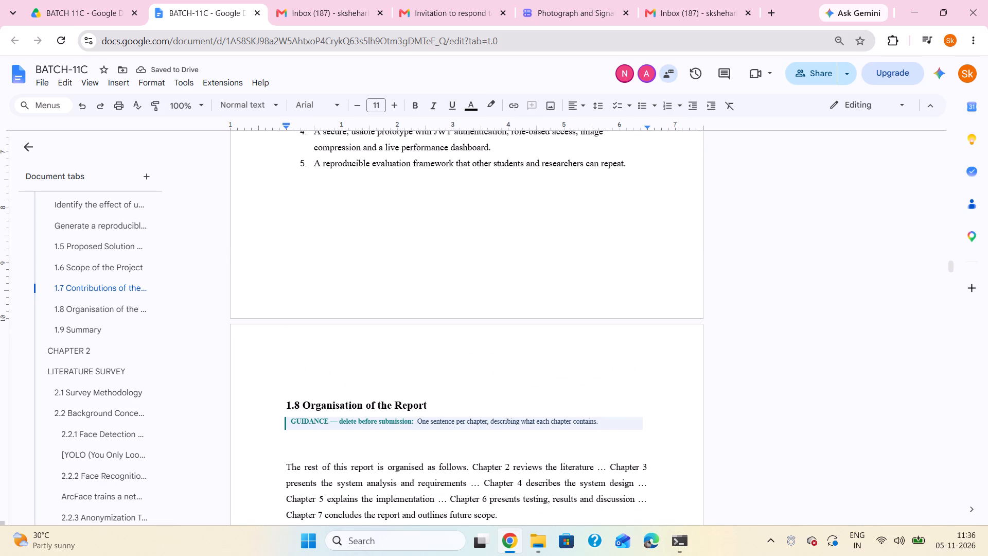
click(285, 456)
key(BackSpace)
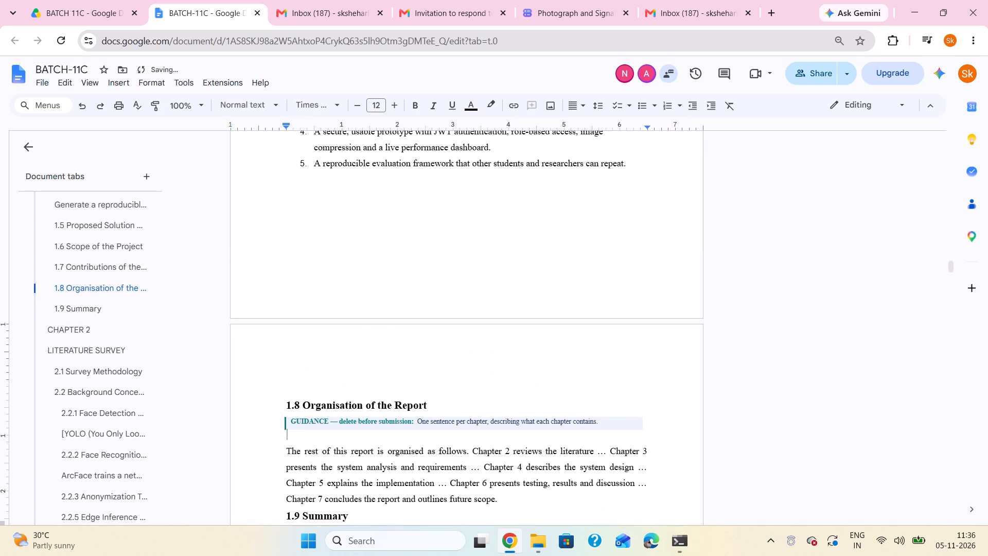
Insert a blank line between the scope table and the "1.7 Contributions of the Project" heading.
scroll(285, 456, down, 2)
scroll(285, 456, up, 2)
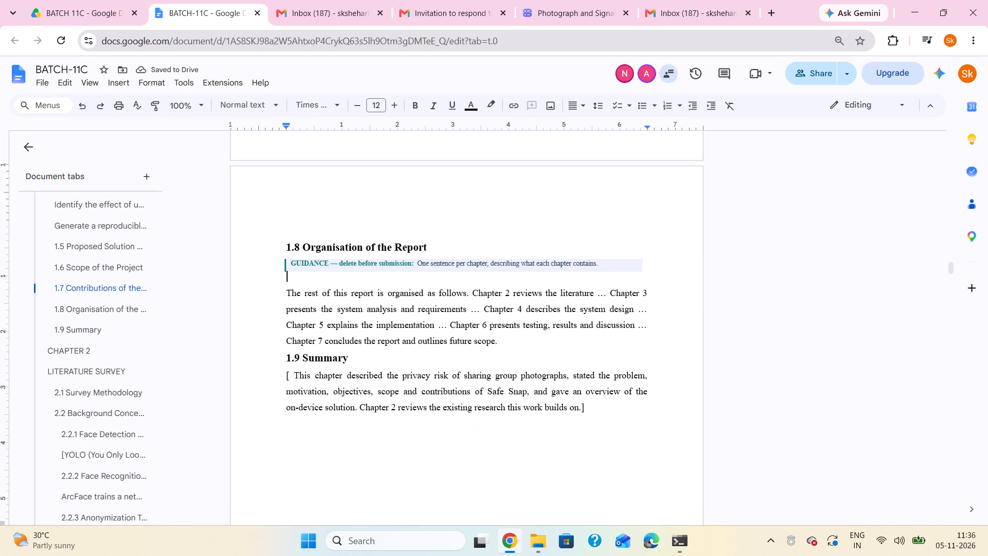
scroll(285, 456, up, 3)
scroll(285, 456, right, 1)
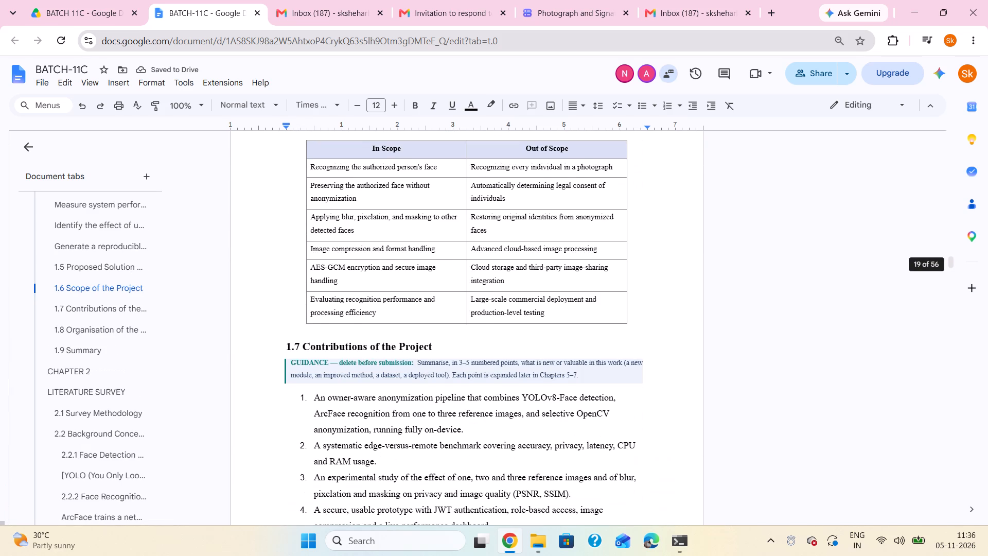
scroll(285, 456, up, 2)
scroll(285, 456, down, 1)
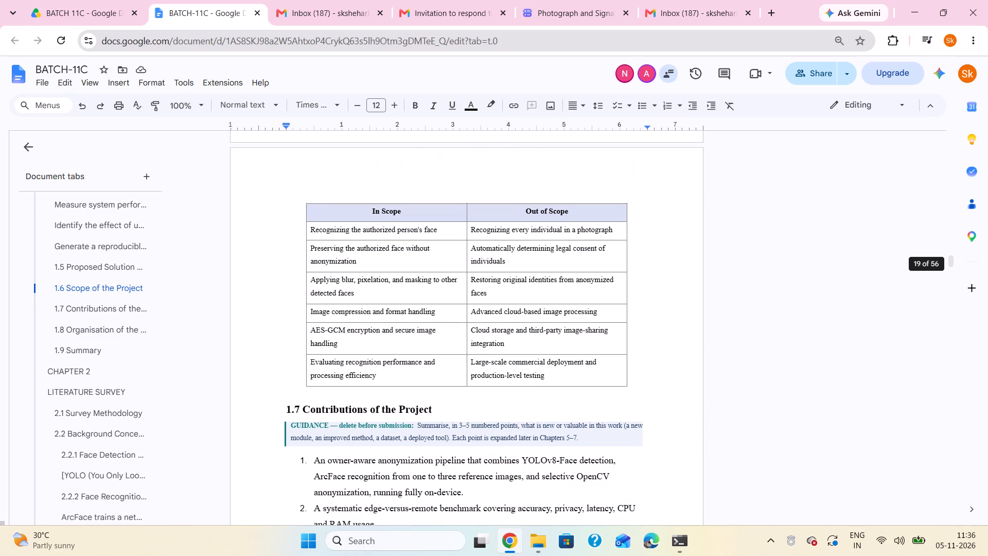
click(277, 408)
key(Return)
Review the page layout and spacing of Chapter 1 from section 1.3 Motivation through to the opening of Chapter 2.
scroll(277, 408, down, 2)
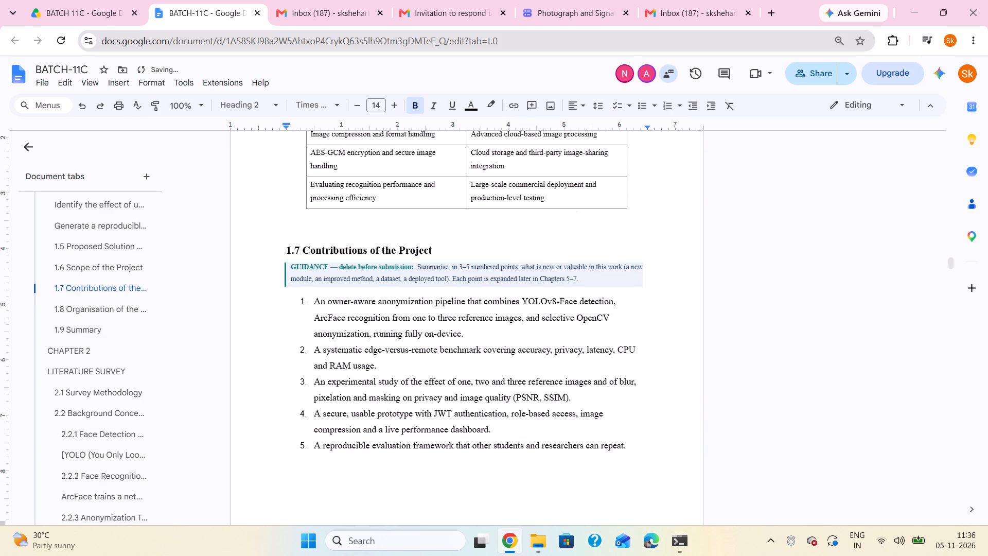
scroll(277, 408, down, 8)
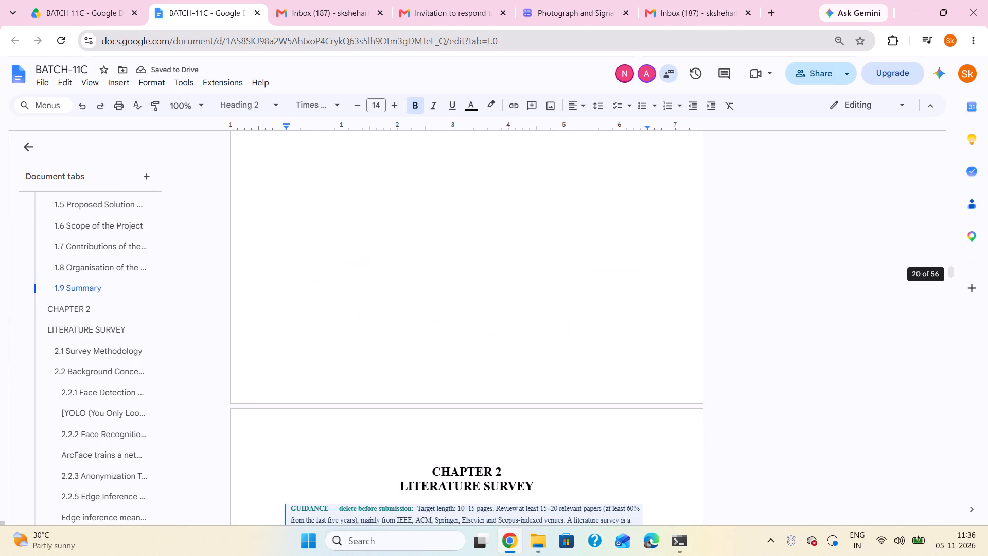
scroll(277, 408, down, 4)
scroll(277, 408, up, 9)
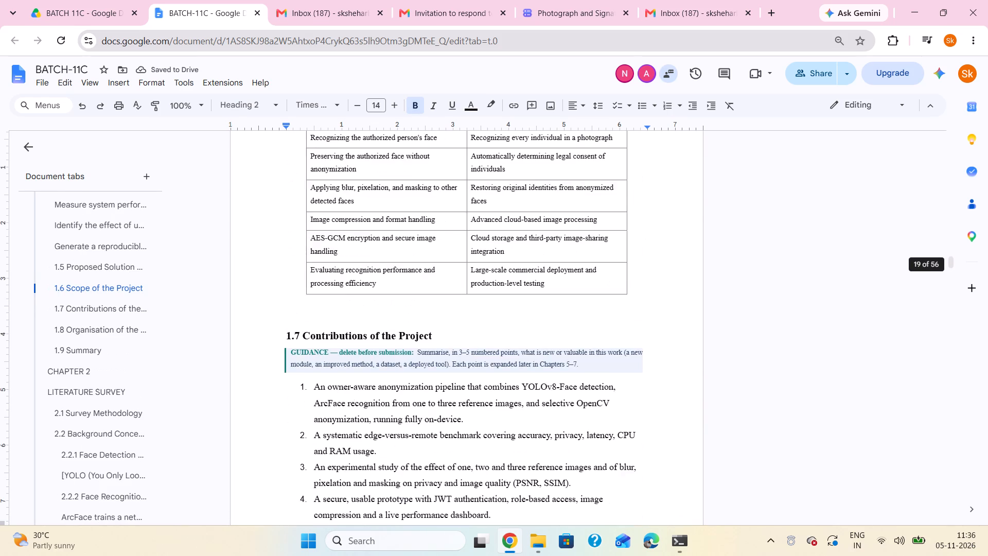
scroll(277, 408, up, 18)
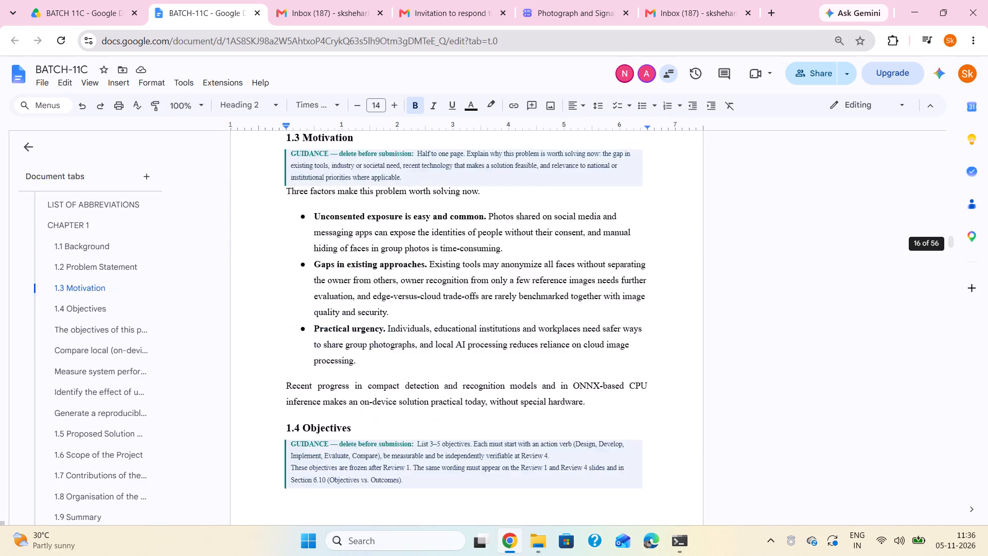
scroll(277, 408, up, 3)
scroll(277, 408, down, 7)
scroll(277, 408, up, 1)
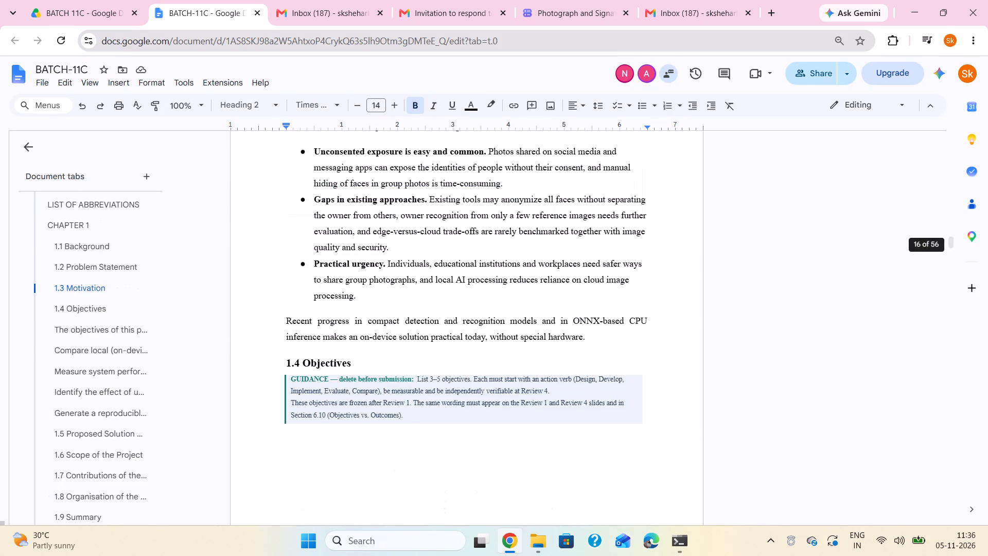
click(293, 350)
scroll(299, 398, up, 2)
scroll(299, 398, down, 1)
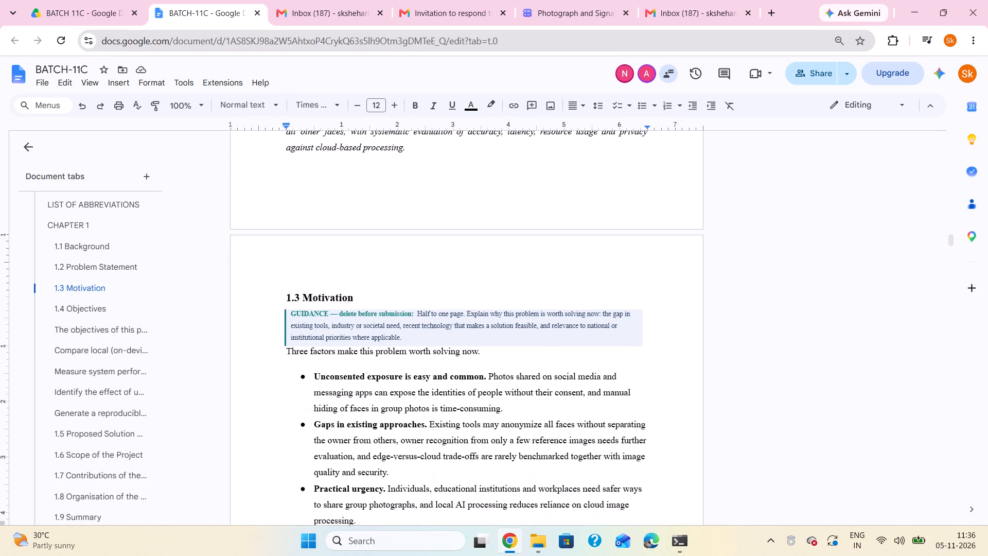
scroll(299, 398, down, 7)
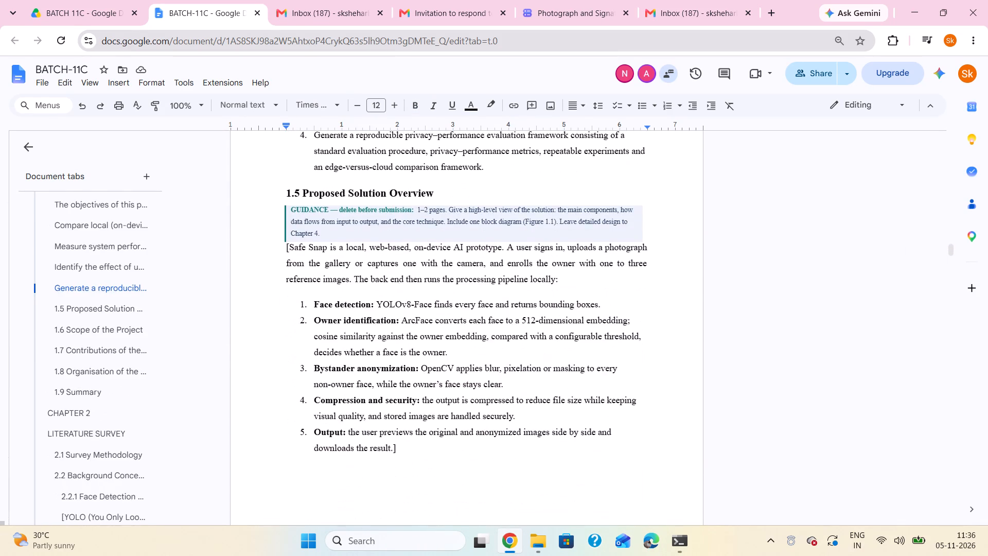
scroll(299, 398, down, 4)
scroll(299, 398, up, 1)
scroll(299, 398, down, 3)
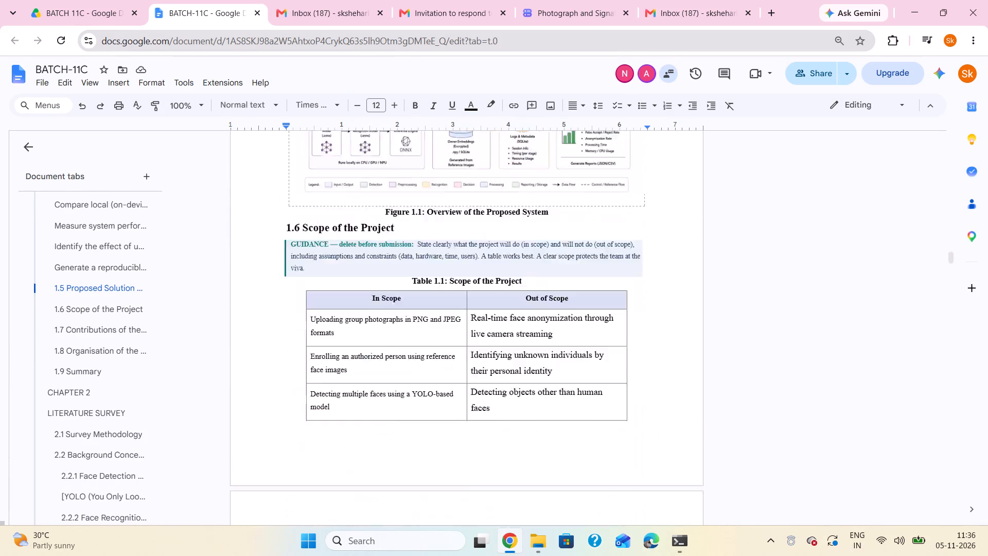
scroll(299, 398, down, 11)
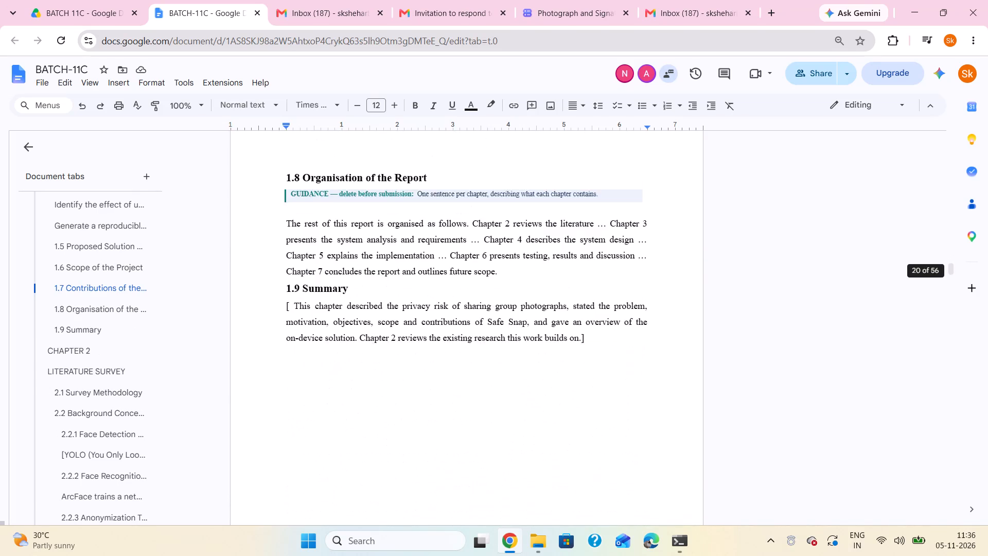
scroll(299, 398, down, 9)
scroll(299, 398, up, 2)
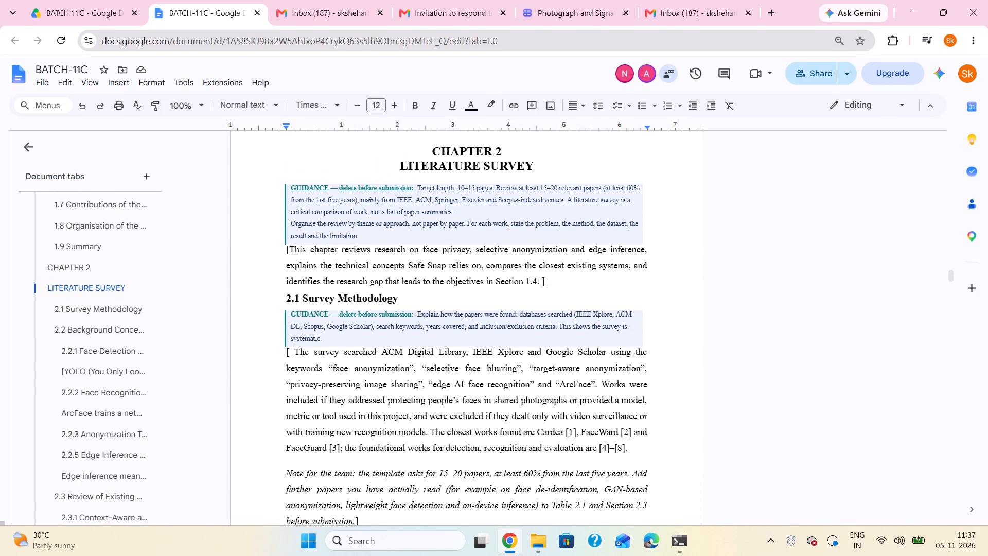
Delete the square brackets enclosing the introductory paragraph of Chapter 2, Literature Survey.
click(552, 285)
key(BackSpace)
click(288, 251)
key(Right)
key(BackSpace)
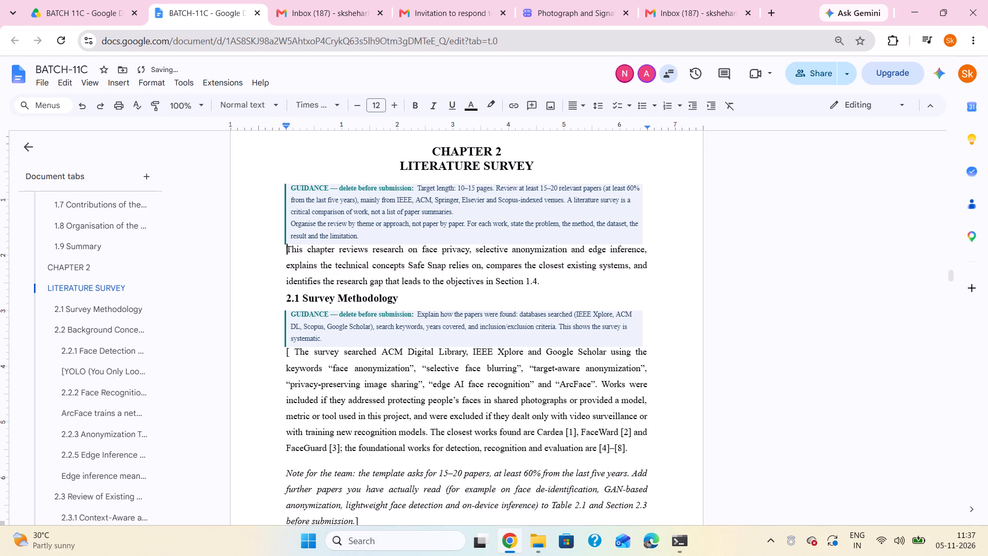
Insert a blank line after the Chapter 2 introductory paragraph, above the "2.1 Survey Methodology" heading.
click(546, 284)
key(Return)
Delete the square brackets enclosing the section 2.1 Survey Methodology text, along with the extra space before "The survey searched".
scroll(546, 284, down, 1)
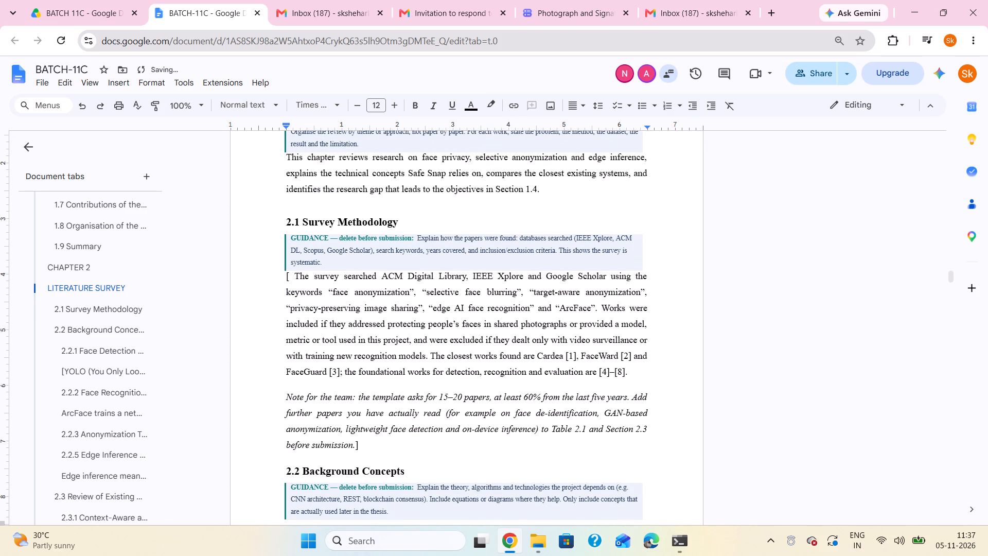
click(294, 280)
key(BackSpace)
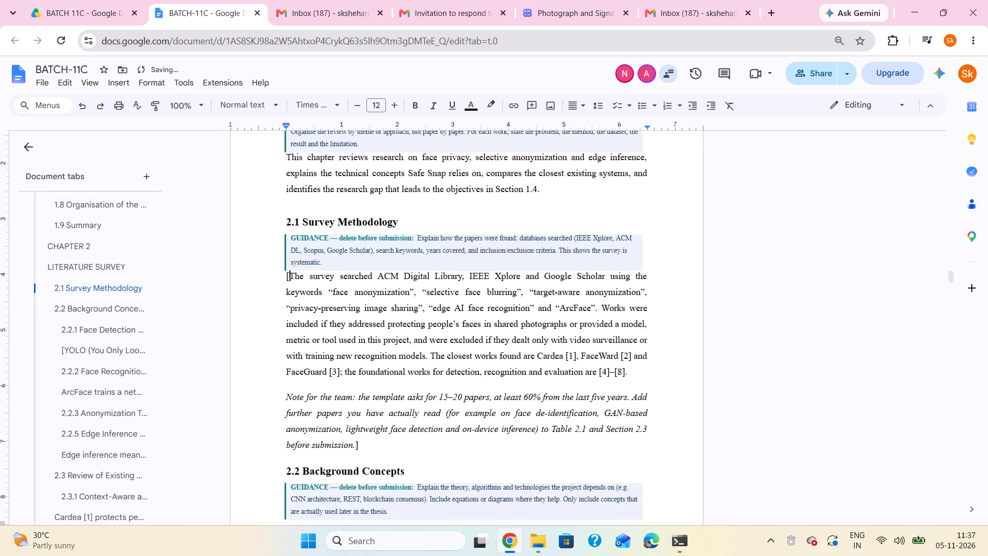
key(BackSpace)
click(370, 449)
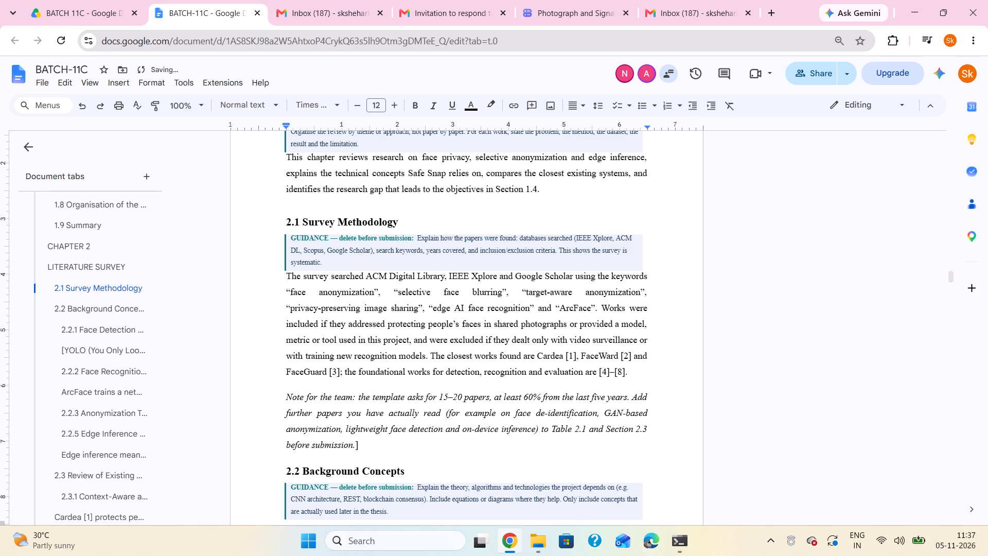
key(BackSpace)
Insert a blank line between the section 2.1 guidance box and the paragraph beginning "The survey searched".
click(292, 282)
key(Left)
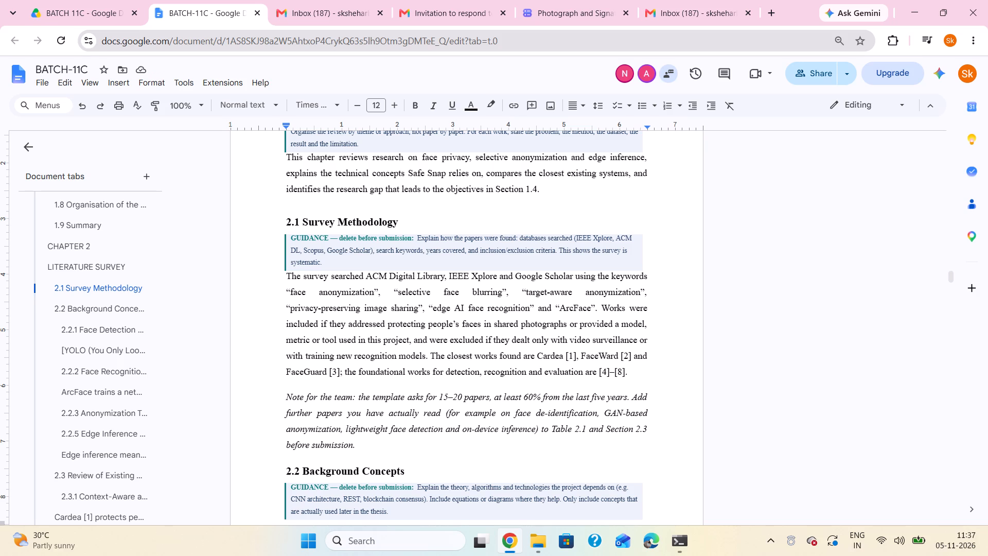
key(Return)
Insert a blank line above the "2.2 Background Concepts" heading.
scroll(292, 282, down, 2)
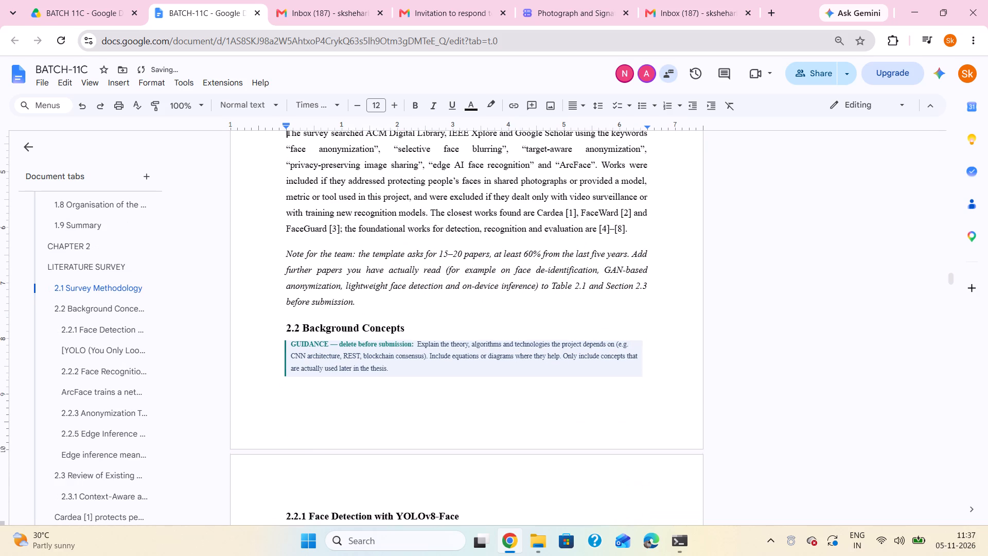
scroll(292, 282, down, 1)
click(281, 278)
key(Return)
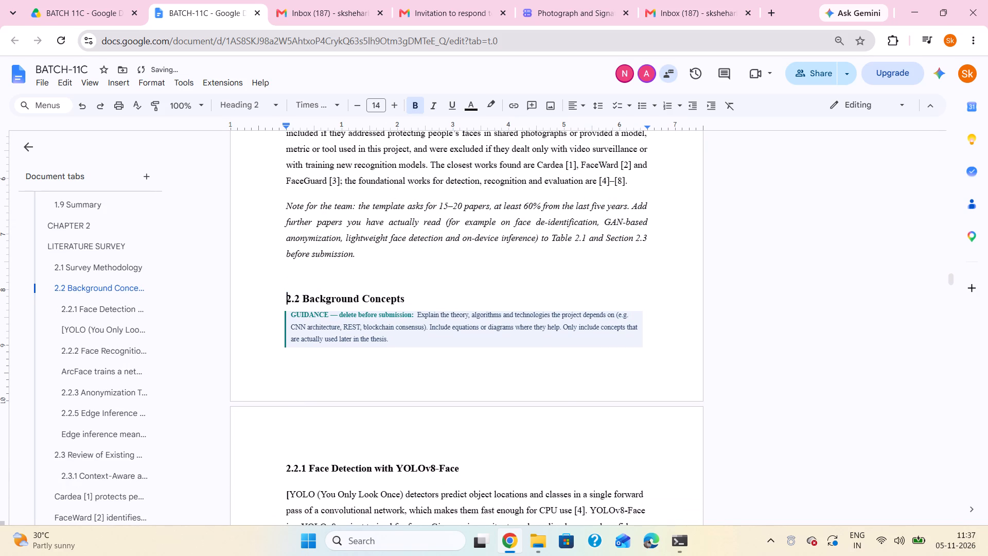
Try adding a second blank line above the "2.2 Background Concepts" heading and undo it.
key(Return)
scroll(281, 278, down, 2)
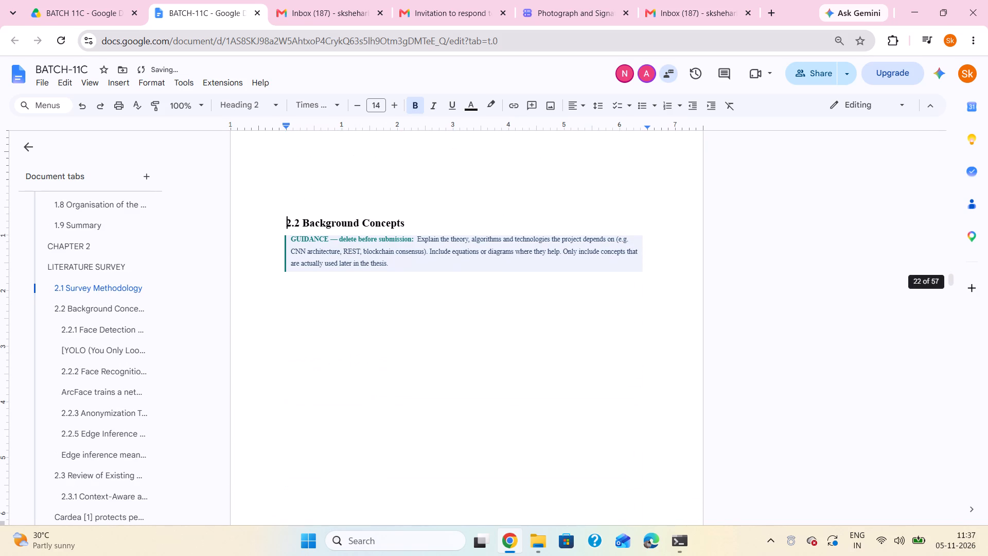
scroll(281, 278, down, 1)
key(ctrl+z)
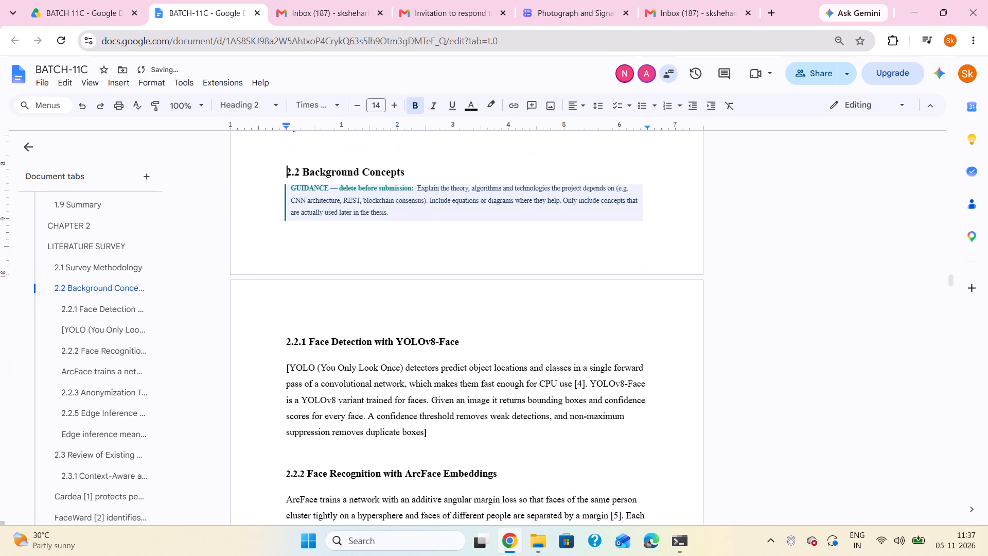
Review the headings, spacing and leftover brackets in subsections 2.2.1 to 2.2.5 and the start of section 2.3.
scroll(281, 278, up, 1)
scroll(281, 278, down, 2)
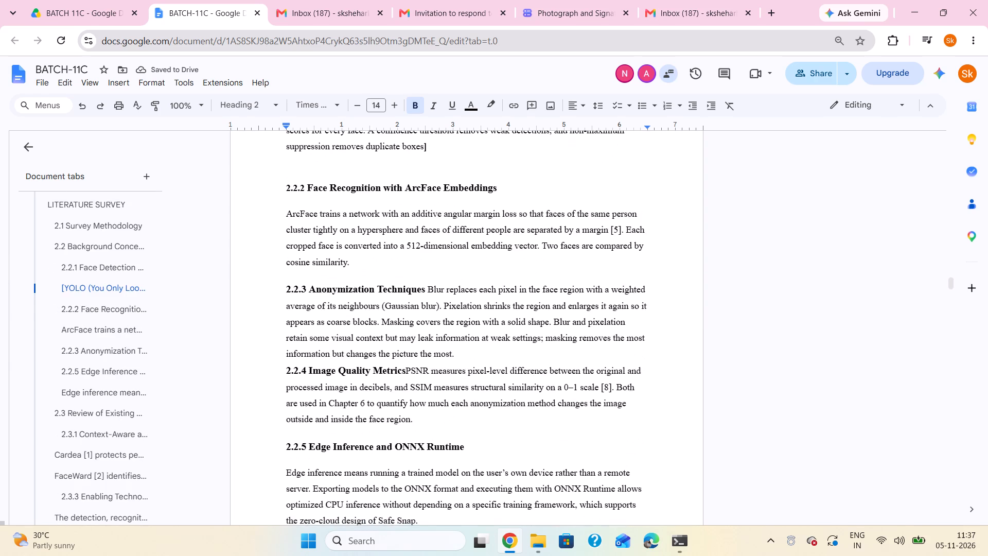
scroll(281, 278, down, 3)
scroll(281, 278, up, 2)
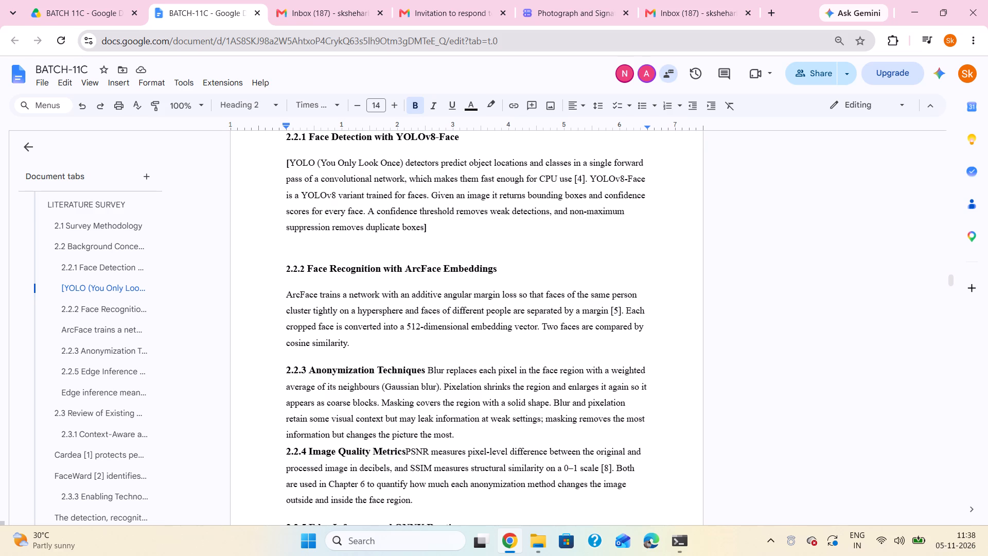
scroll(281, 278, down, 9)
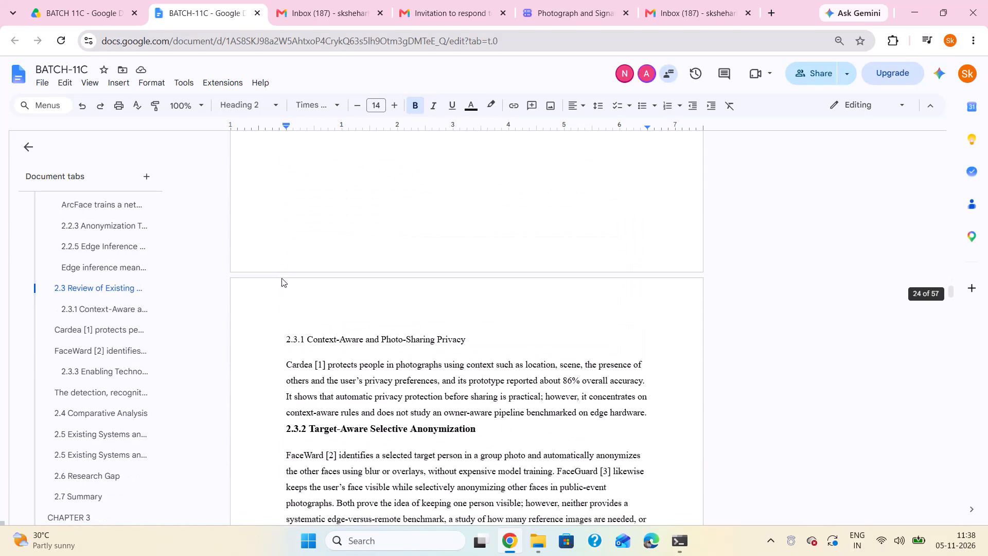
scroll(281, 278, down, 1)
scroll(281, 278, up, 2)
scroll(303, 363, up, 5)
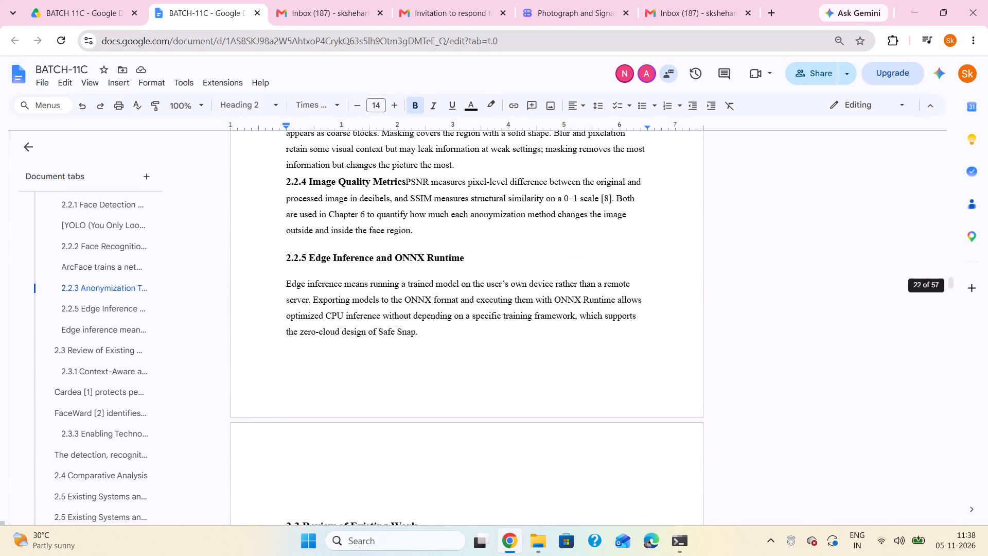
scroll(303, 363, up, 1)
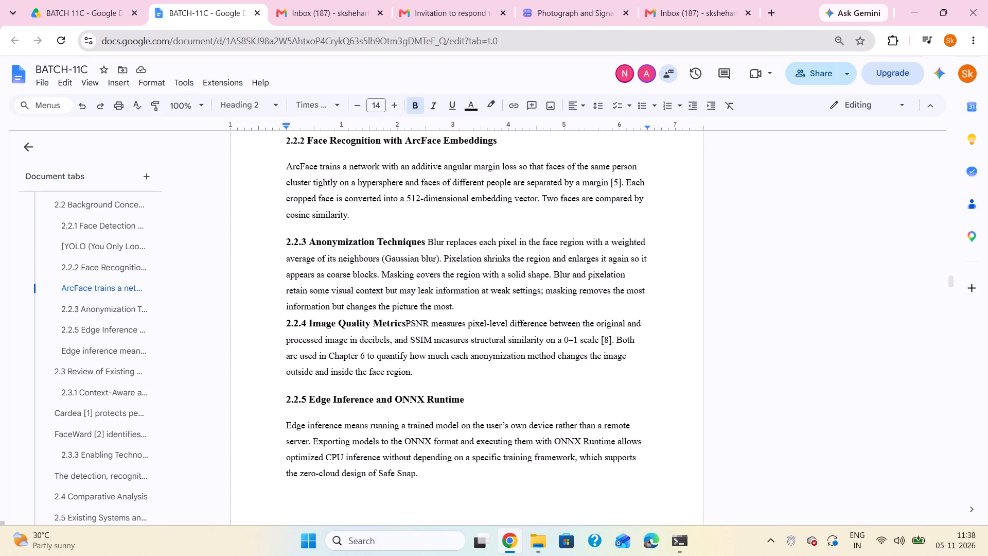
scroll(303, 363, up, 1)
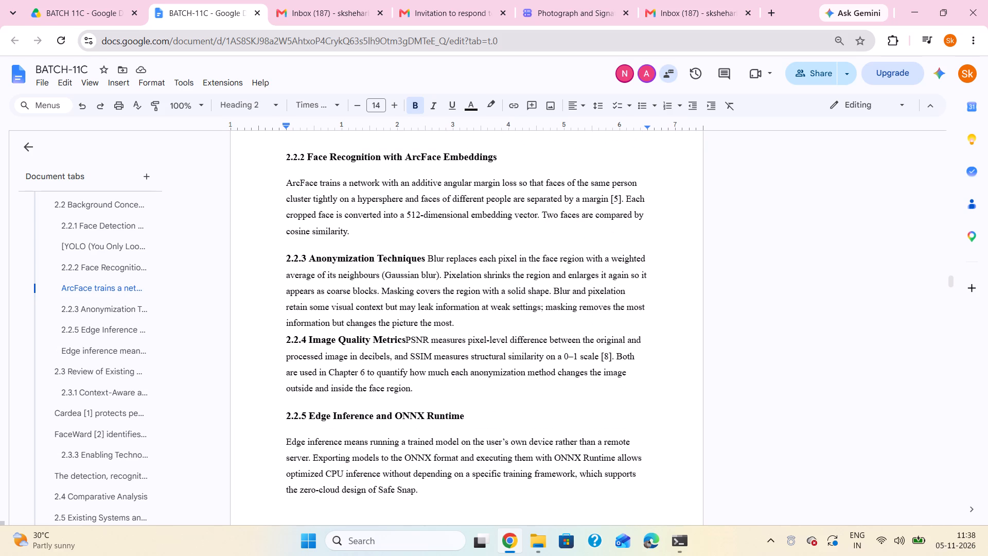
scroll(303, 363, up, 2)
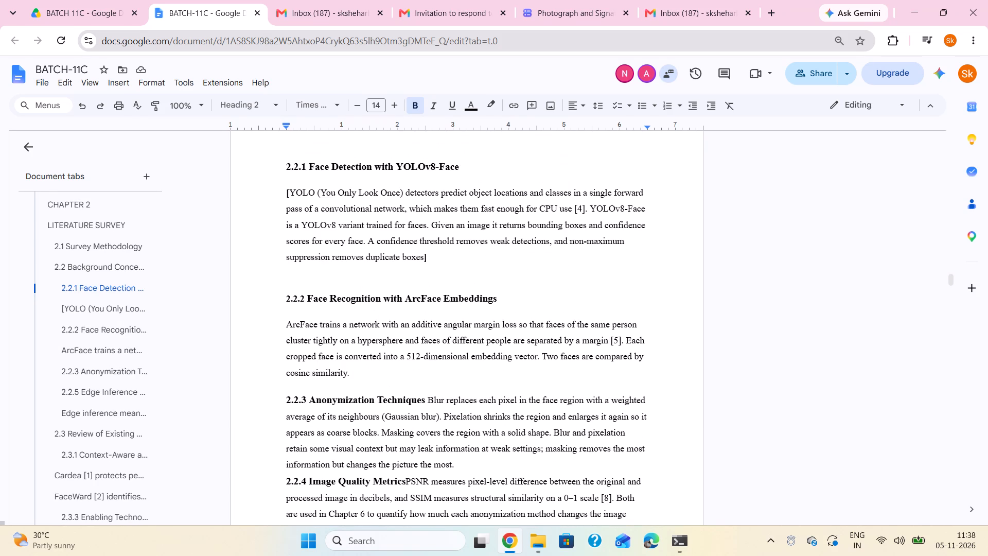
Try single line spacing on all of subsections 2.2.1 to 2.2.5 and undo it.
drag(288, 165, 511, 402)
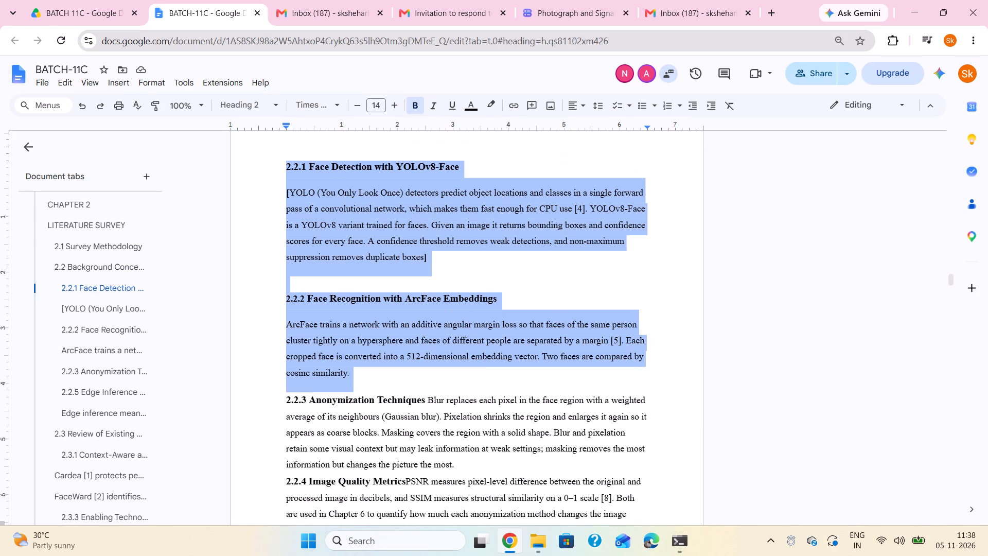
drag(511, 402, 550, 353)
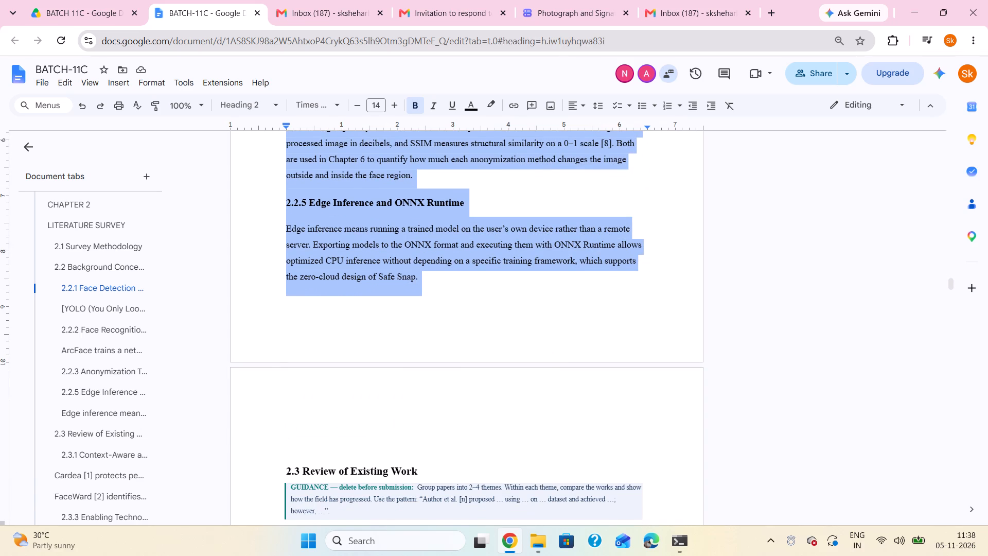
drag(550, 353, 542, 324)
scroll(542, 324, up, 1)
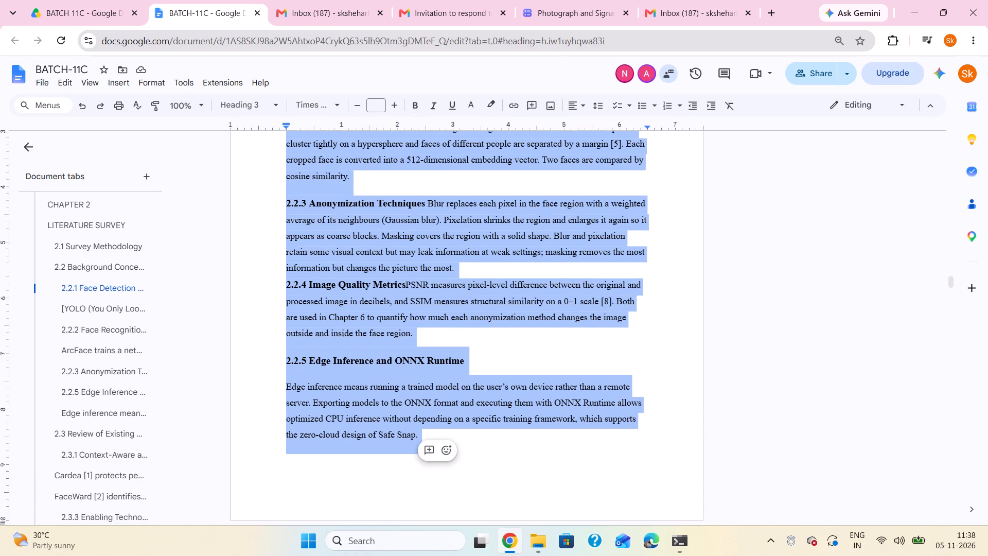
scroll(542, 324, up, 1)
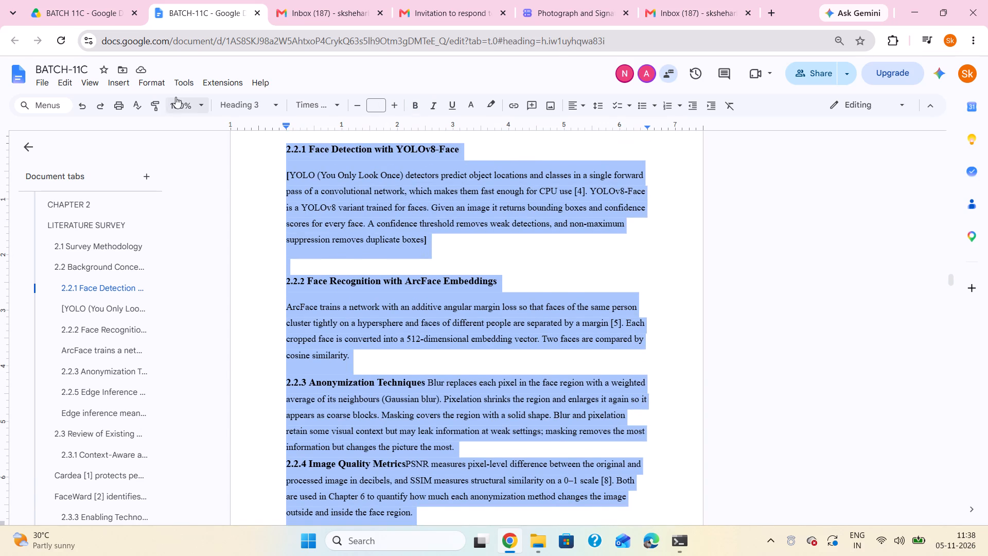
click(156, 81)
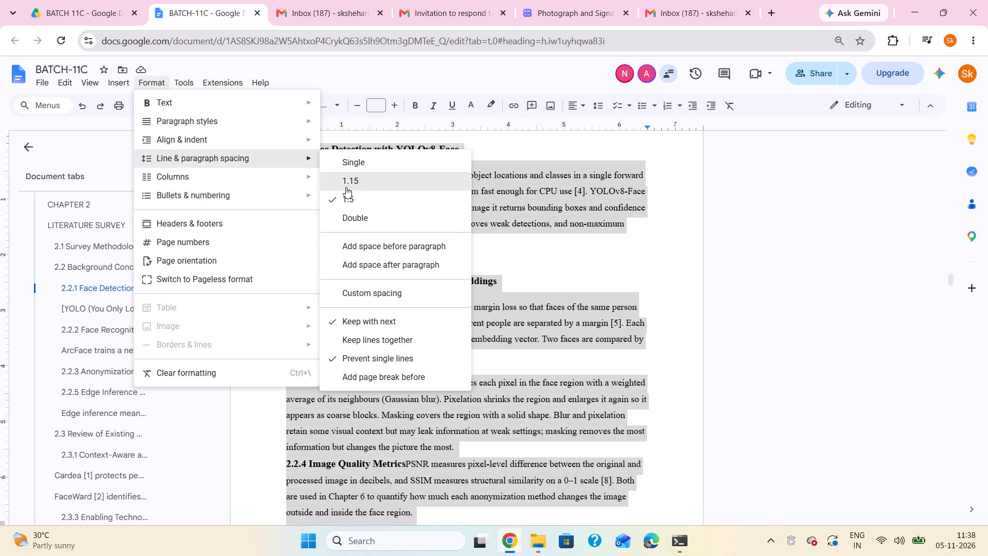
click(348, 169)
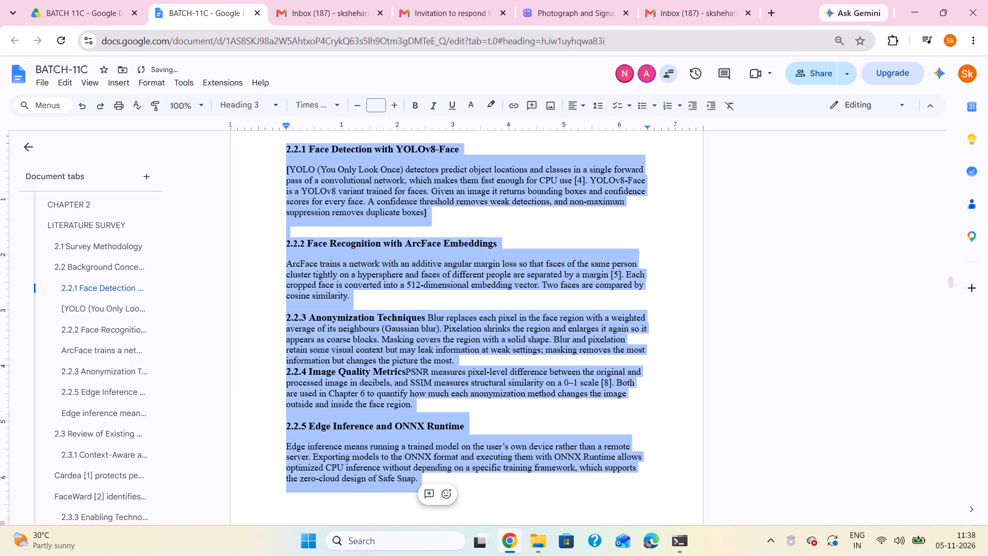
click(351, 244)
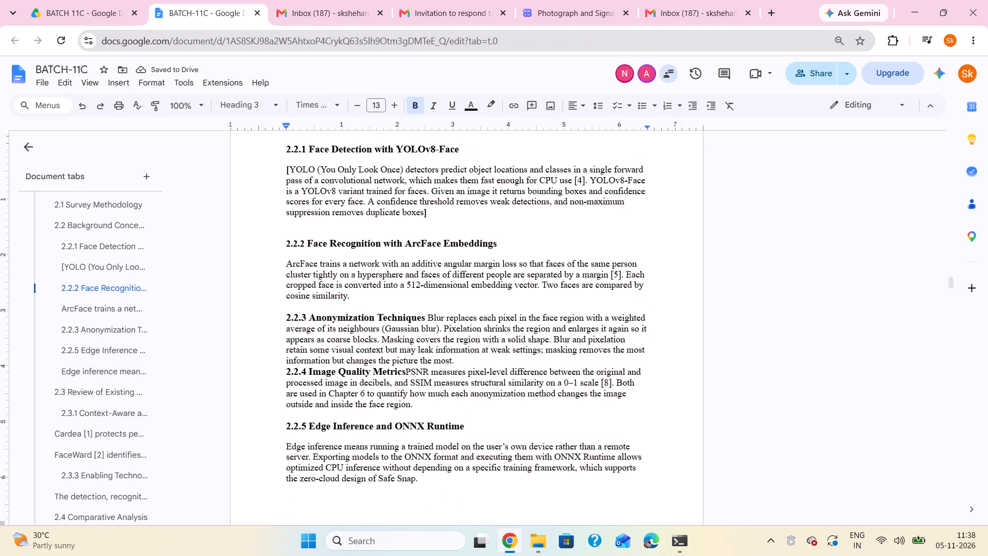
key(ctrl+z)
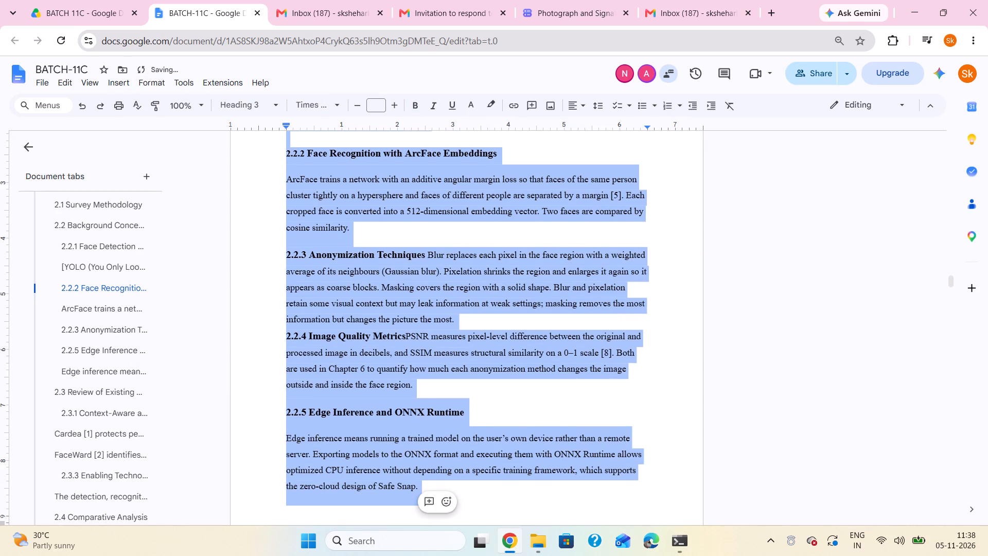
Set the line spacing of subsections 2.2.1 to 2.2.5 to single.
scroll(351, 244, up, 2)
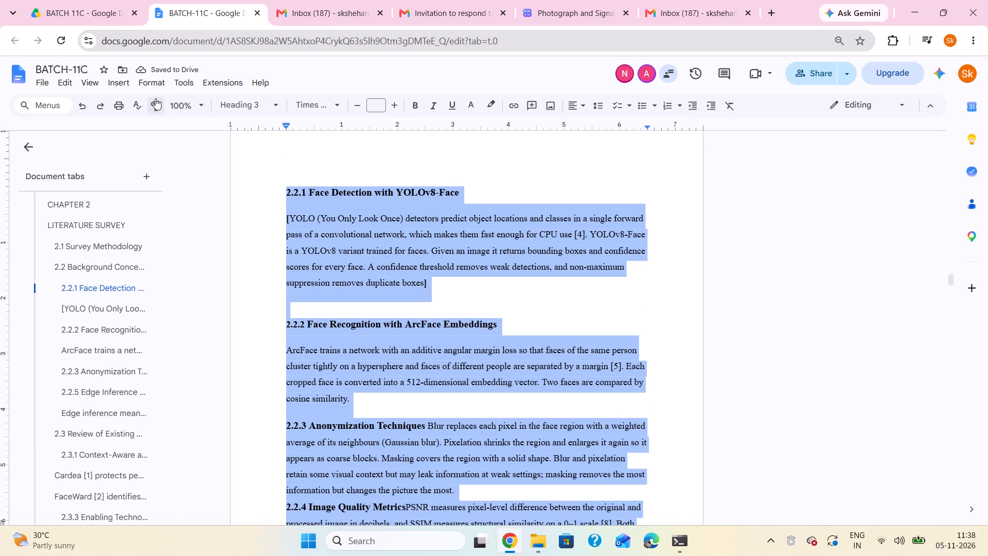
click(152, 86)
click(194, 163)
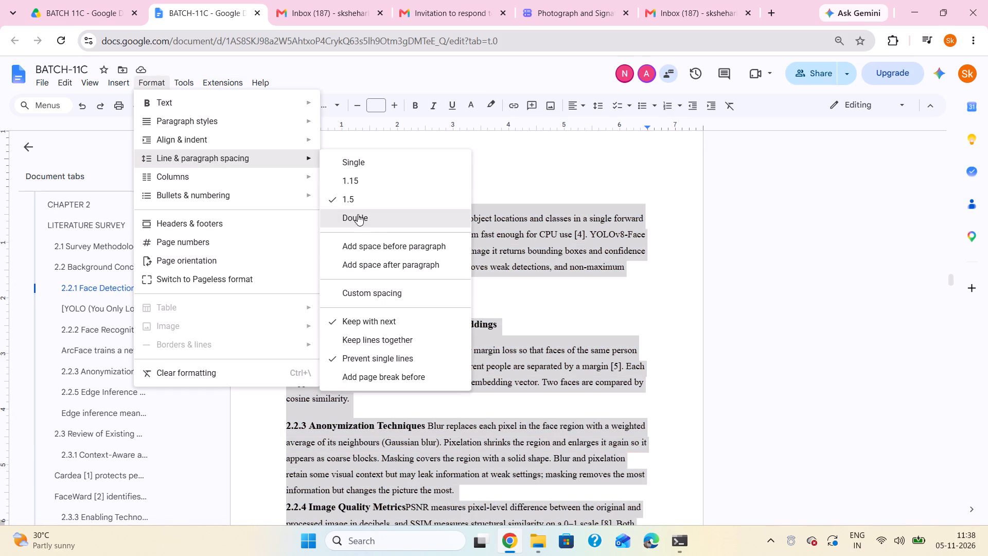
click(348, 170)
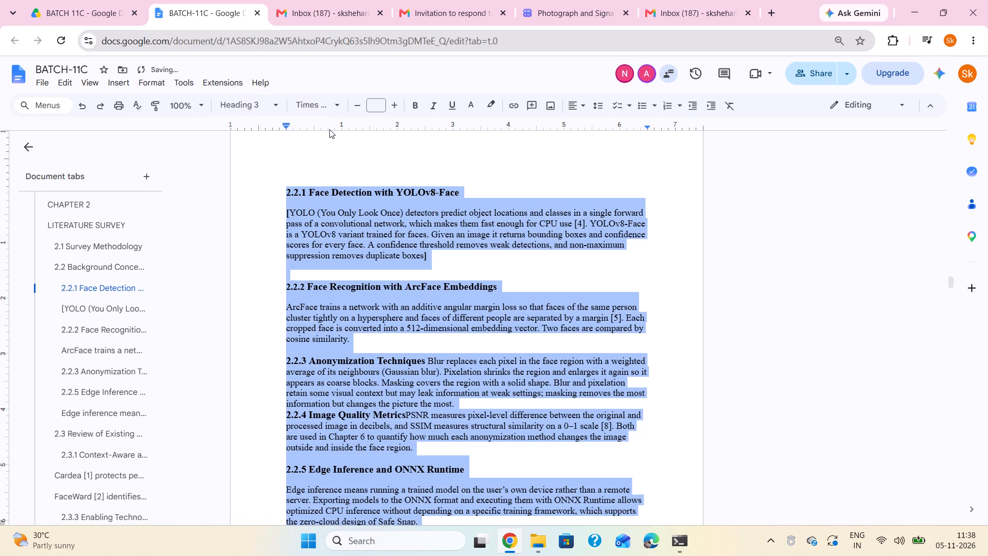
Apply the Normal text style to the headings and paragraphs of subsections 2.2.1 to 2.2.5.
drag(277, 102, 293, 149)
click(293, 149)
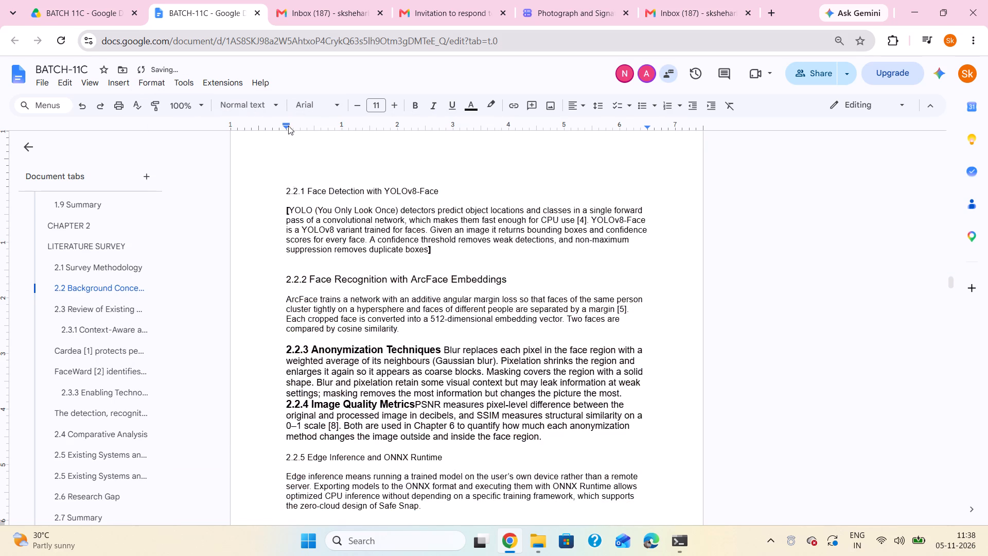
Format the "2.2.1 Face Detection with YOLOv8-Face" heading as bold Times New Roman, size 12.
scroll(413, 213, up, 3)
scroll(413, 213, down, 1)
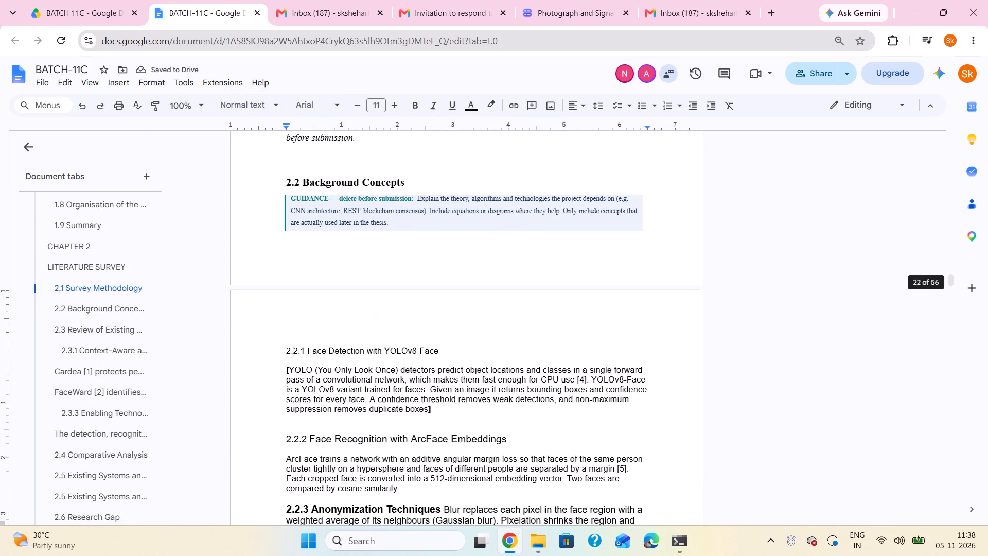
scroll(413, 213, down, 2)
drag(453, 281, 331, 284)
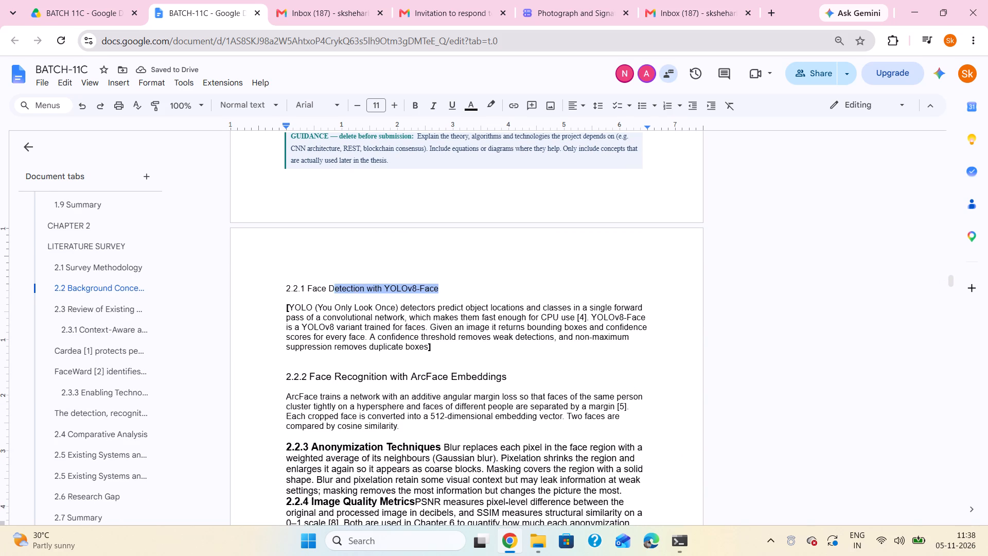
drag(331, 284, 285, 283)
click(311, 101)
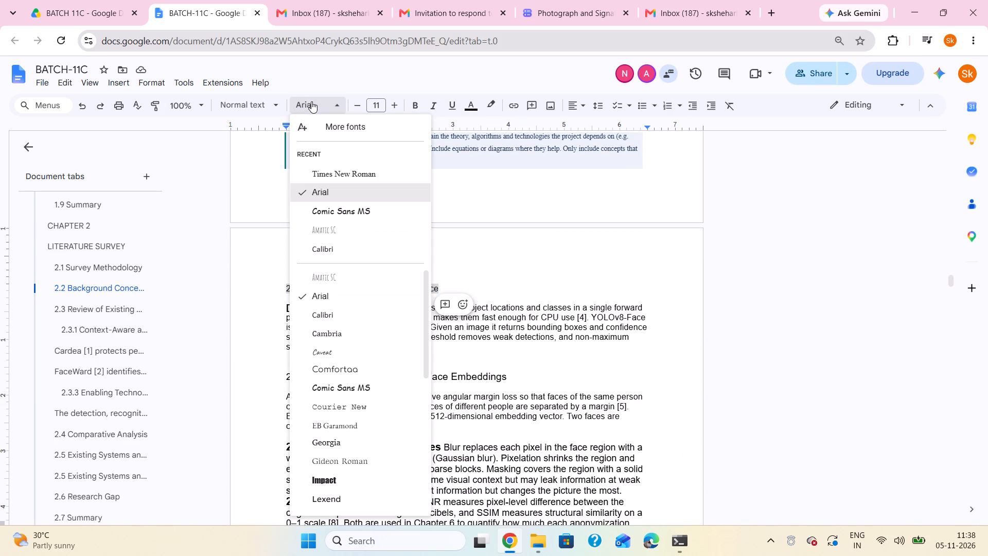
click(333, 170)
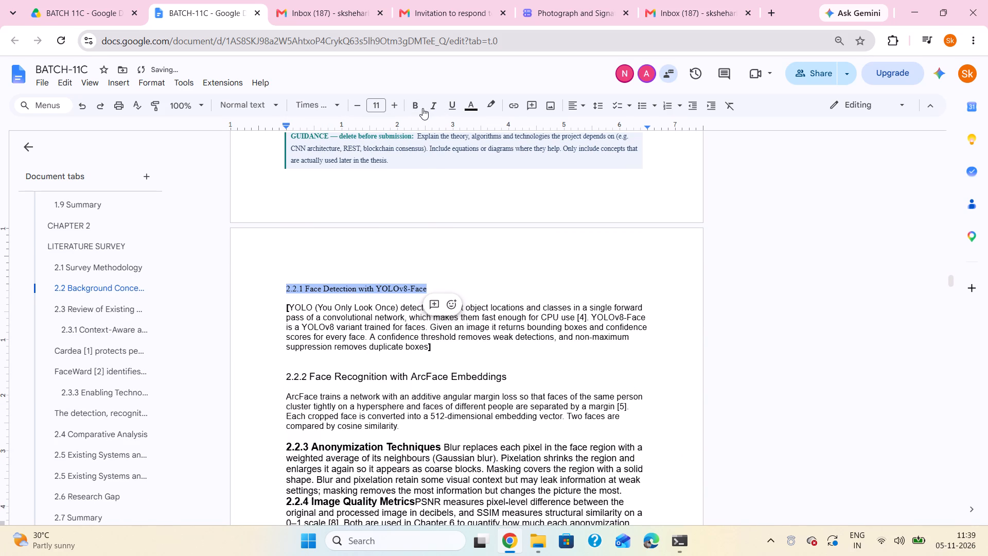
click(417, 108)
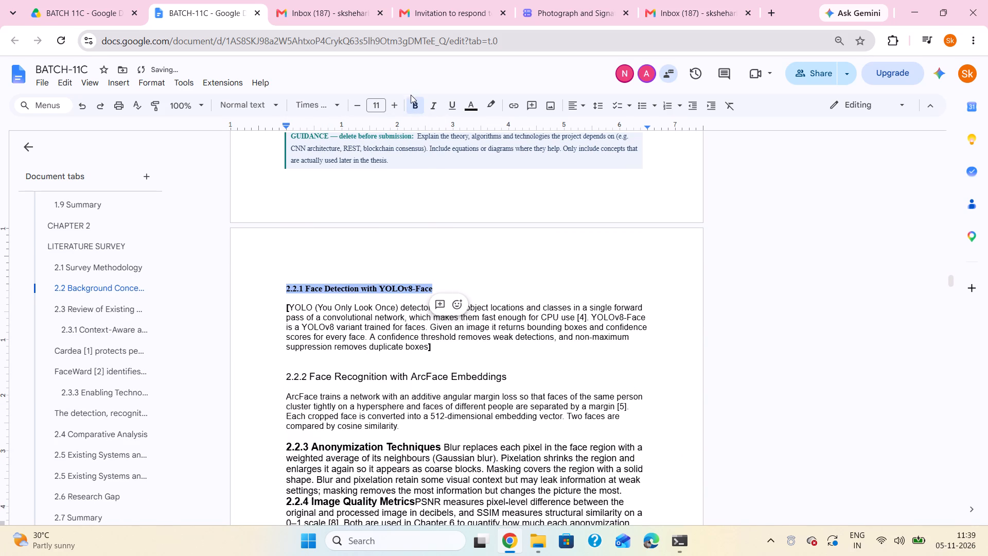
click(398, 102)
click(456, 222)
Format the bracketed YOLO paragraph under heading 2.2.1 as Times New Roman, size 12.
scroll(456, 222, down, 1)
scroll(456, 222, up, 1)
scroll(435, 179, down, 2)
click(435, 182)
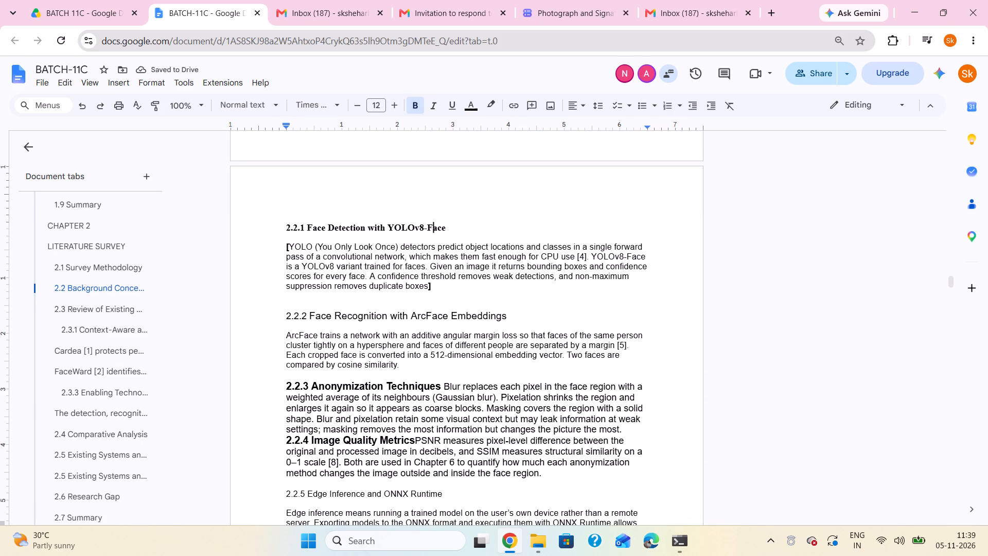
drag(286, 242, 449, 289)
click(395, 103)
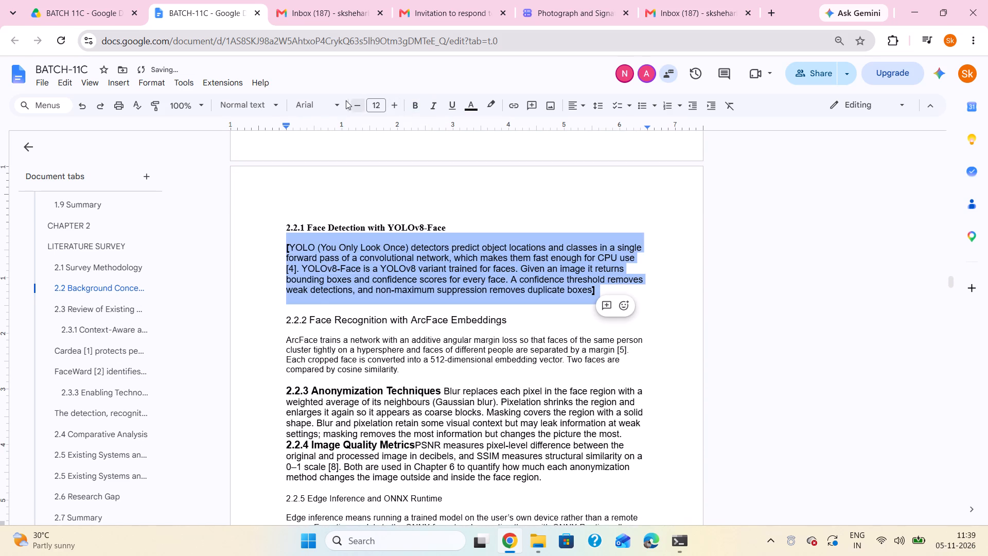
drag(340, 105, 334, 169)
click(334, 169)
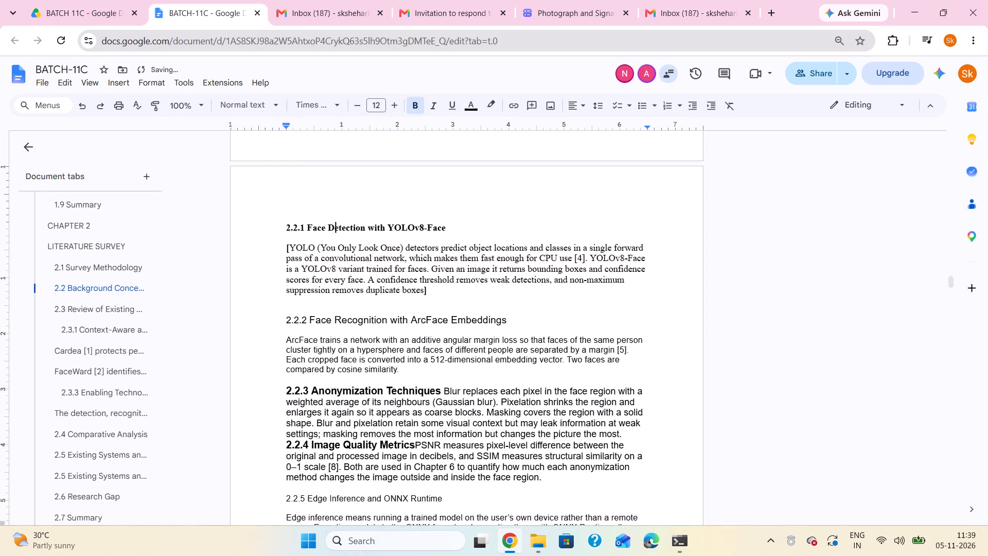
Remove the blank line above the "2.2.2 Face Recognition with ArcFace Embeddings" heading.
scroll(424, 281, down, 1)
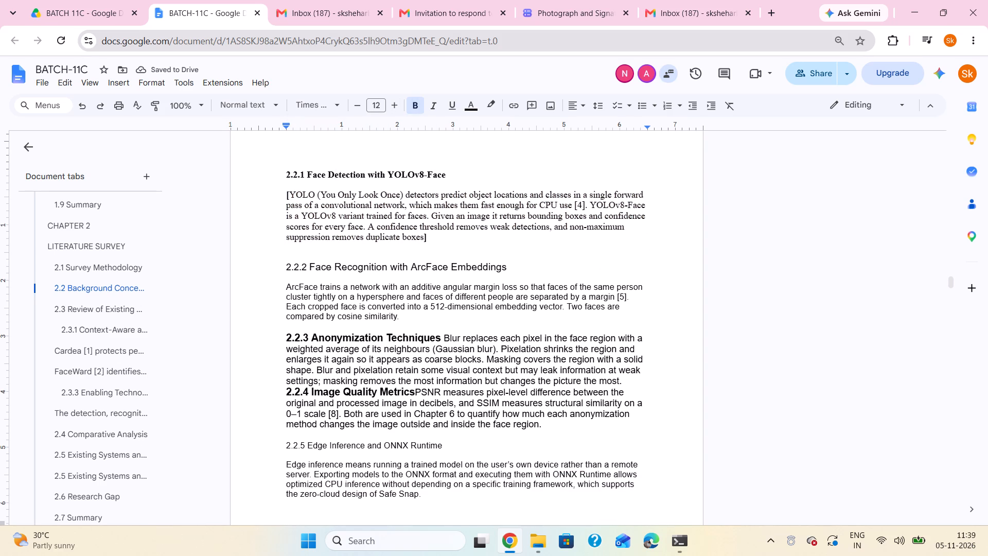
click(283, 267)
key(BackSpace)
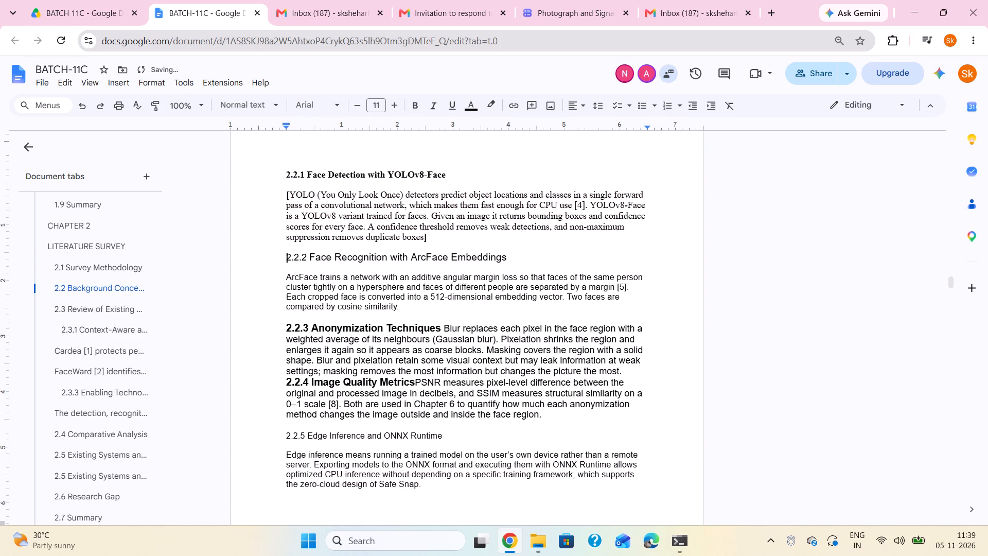
Format the "2.2.2 Face Recognition with ArcFace Embeddings" heading as bold Times New Roman, size 12.
drag(515, 261, 285, 259)
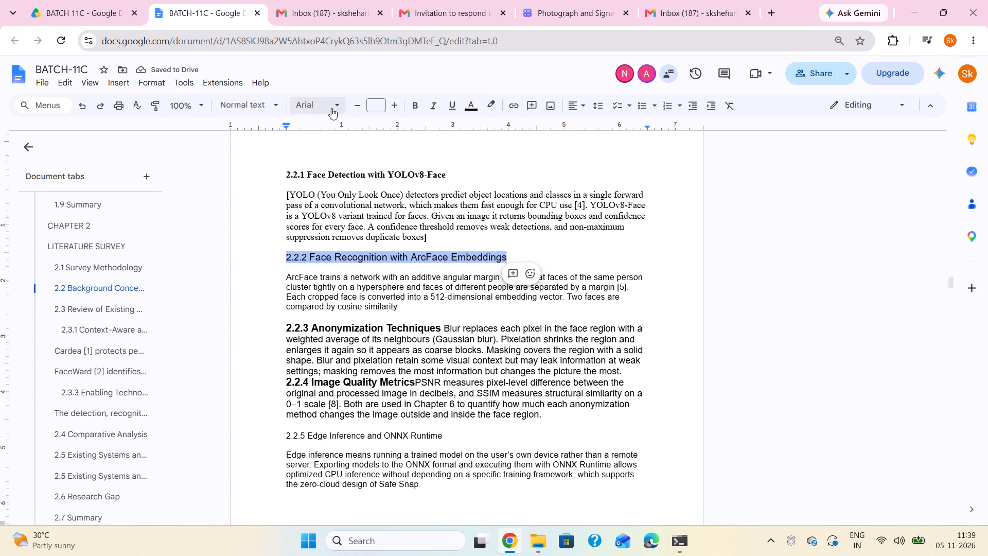
click(330, 105)
click(349, 169)
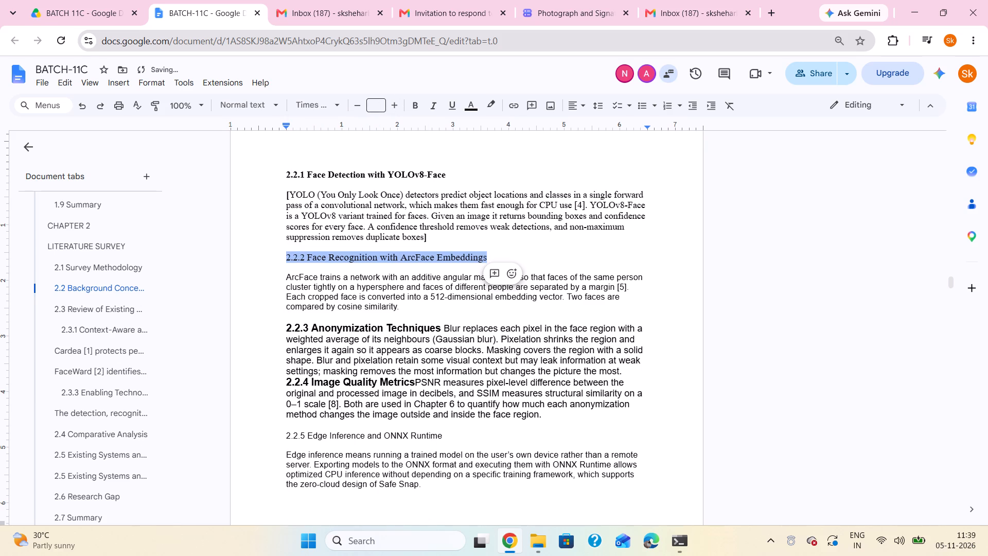
click(378, 107)
text(12)
key(Return)
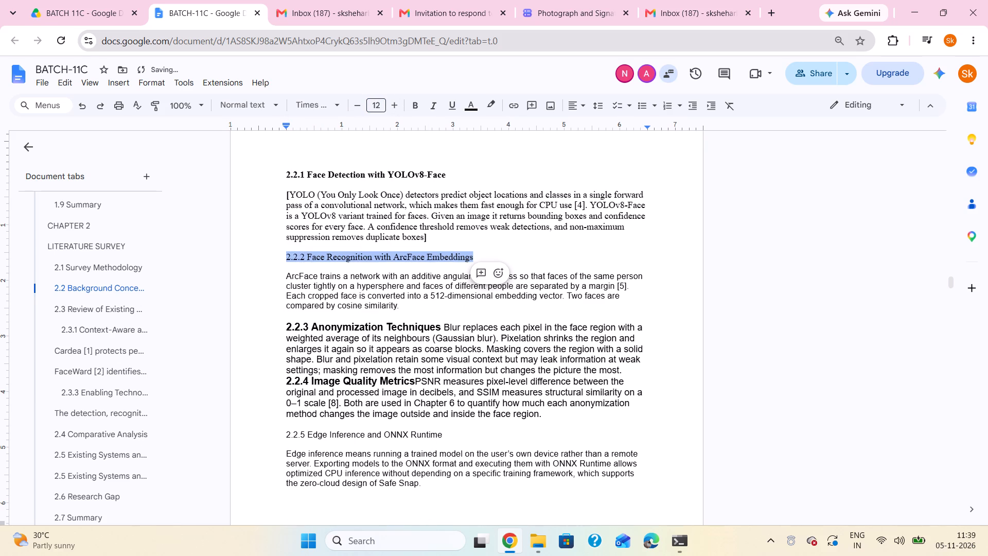
click(416, 103)
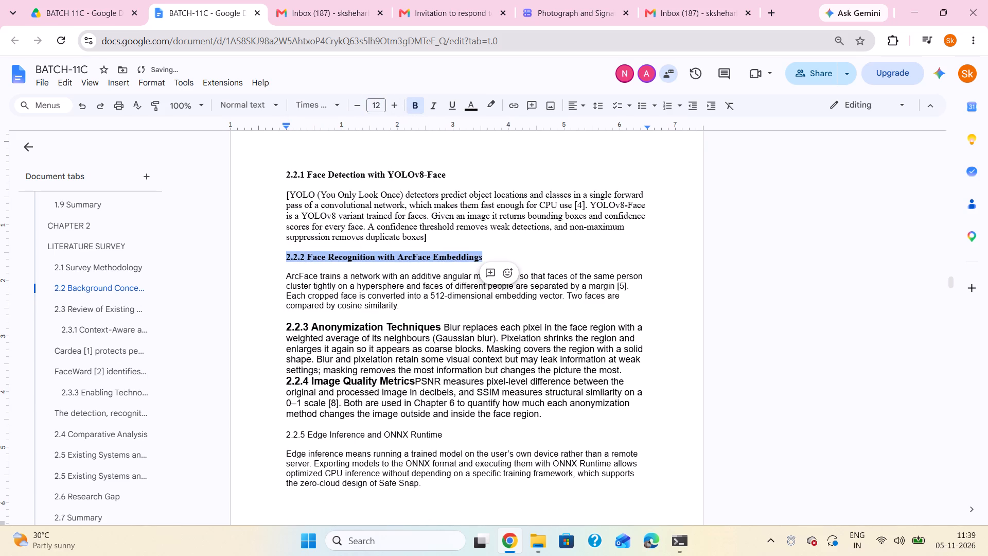
Format the paragraph beginning "ArcFace trains a network" as Times New Roman, size 12.
drag(283, 273, 401, 301)
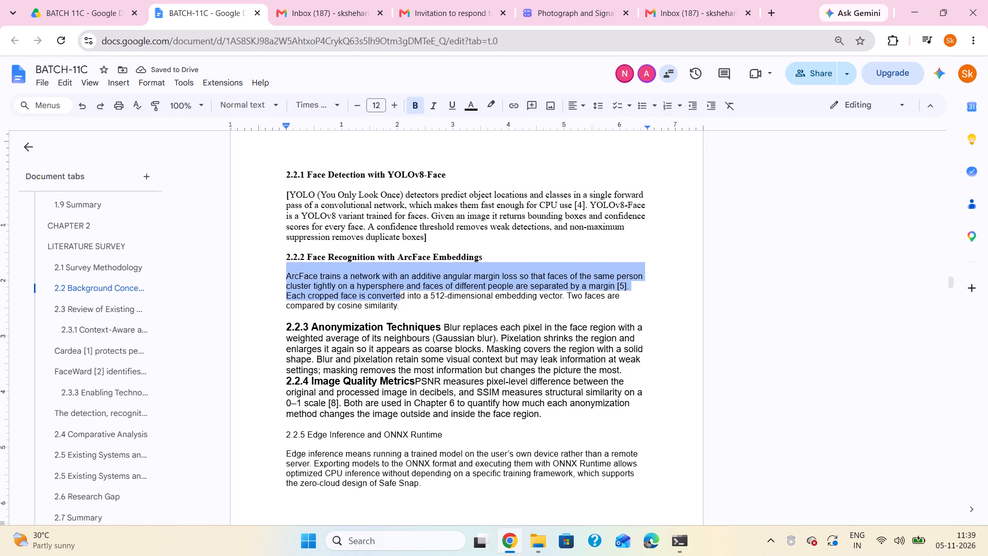
drag(401, 301, 407, 306)
drag(304, 109, 312, 165)
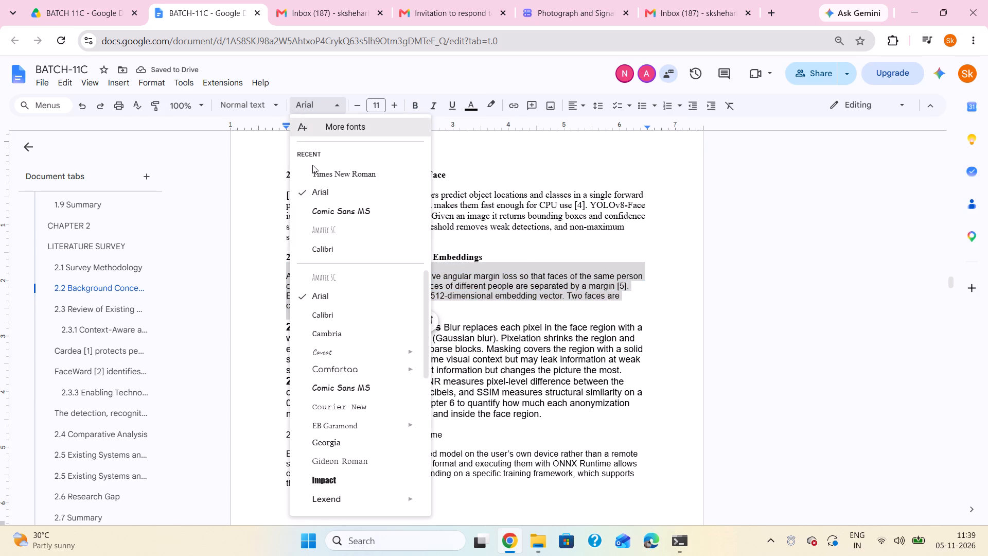
drag(312, 165, 312, 168)
click(312, 168)
drag(280, 272, 618, 308)
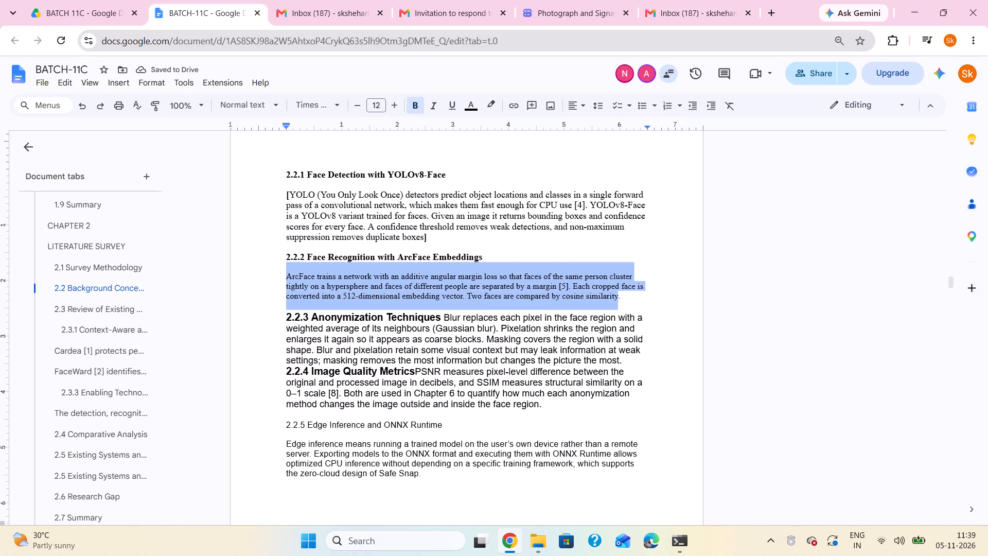
drag(618, 308, 618, 305)
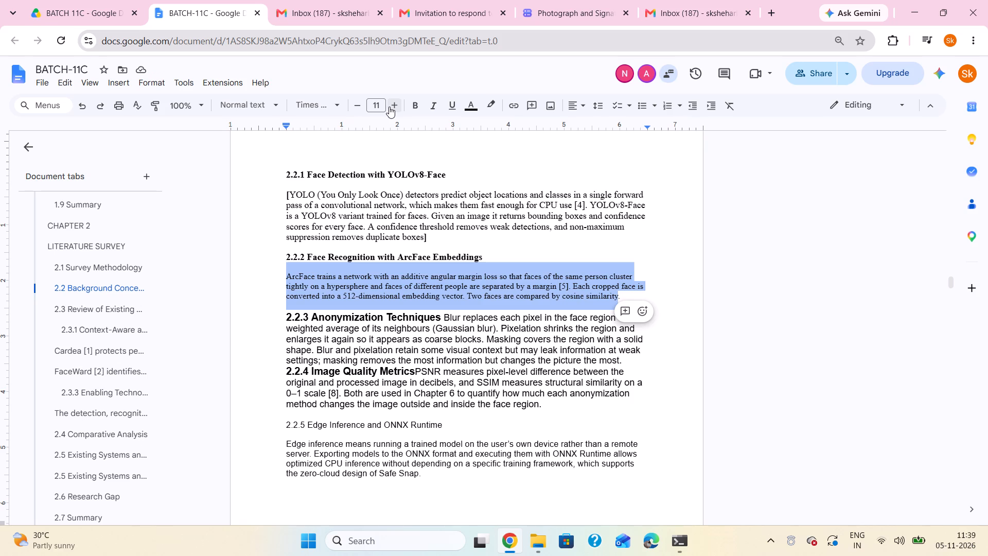
click(389, 107)
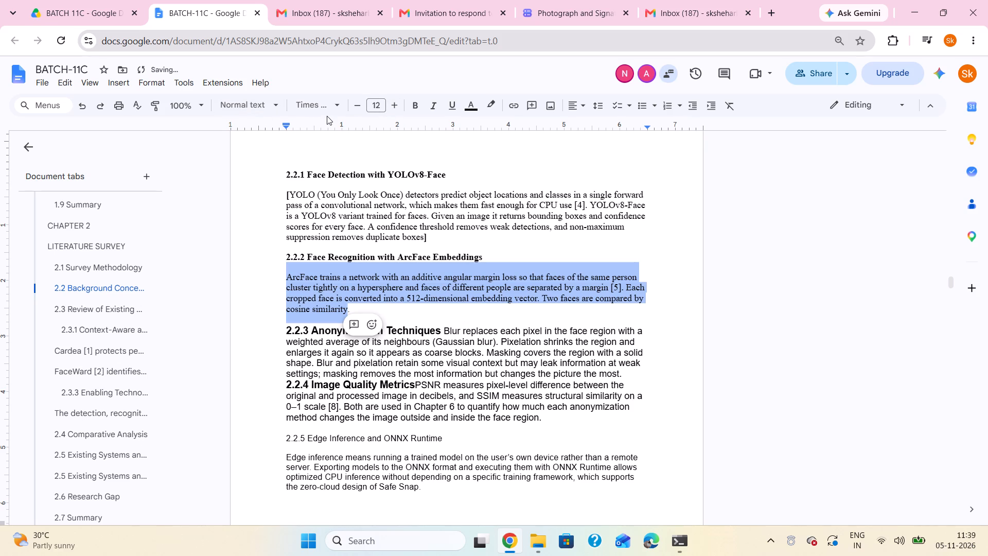
click(532, 214)
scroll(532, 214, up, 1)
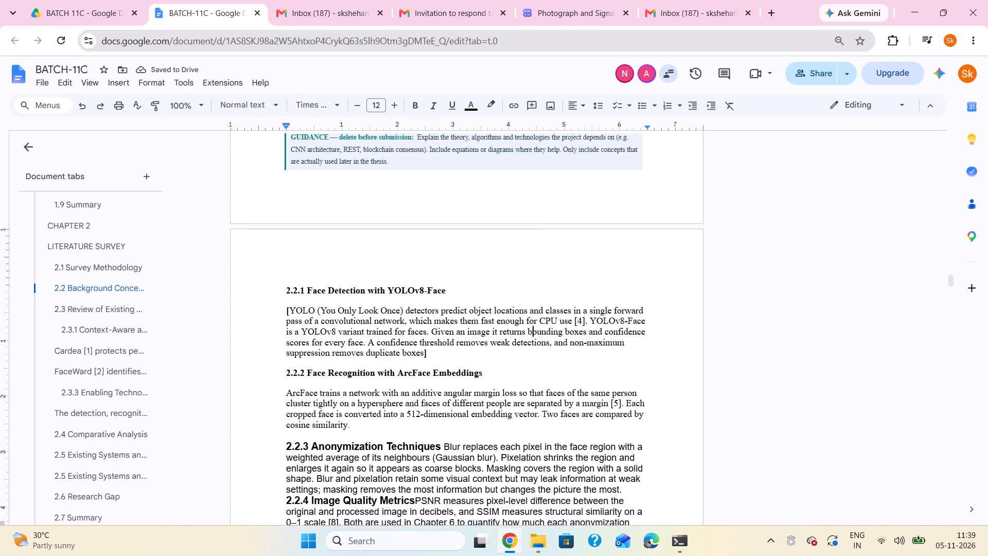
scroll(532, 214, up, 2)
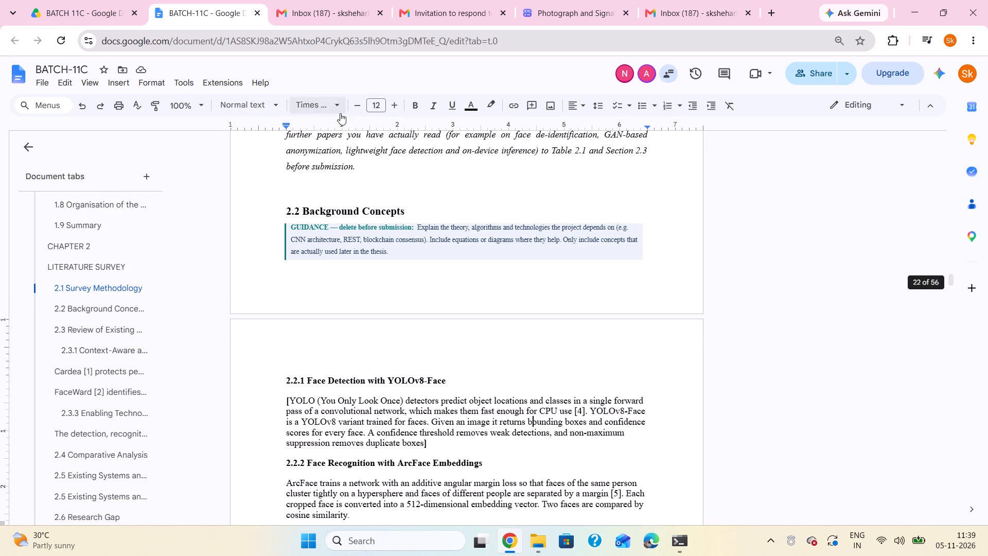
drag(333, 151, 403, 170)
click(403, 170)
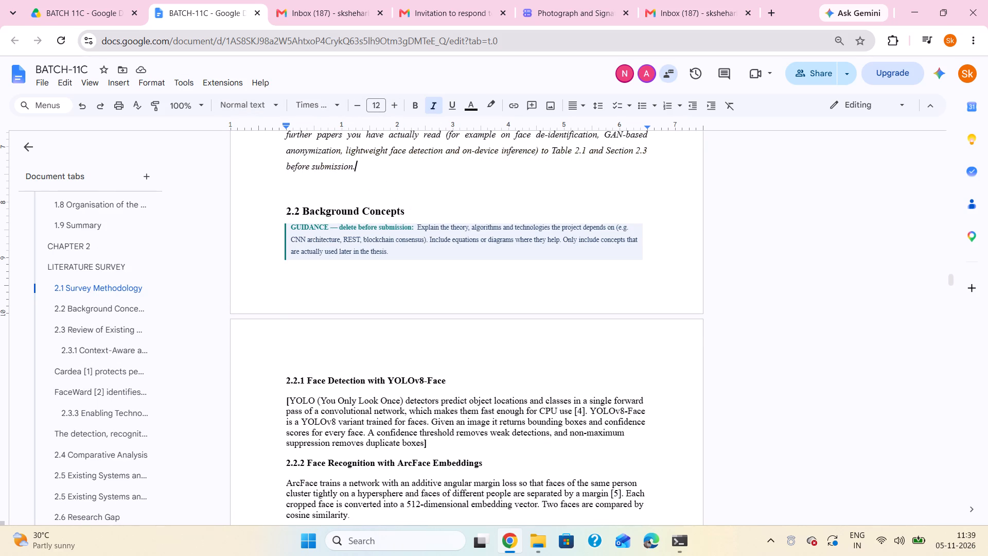
Set the text of sections 2.2.3 Anonymization Techniques and 2.2.4 Image Quality Metrics to Times New Roman.
scroll(403, 170, down, 3)
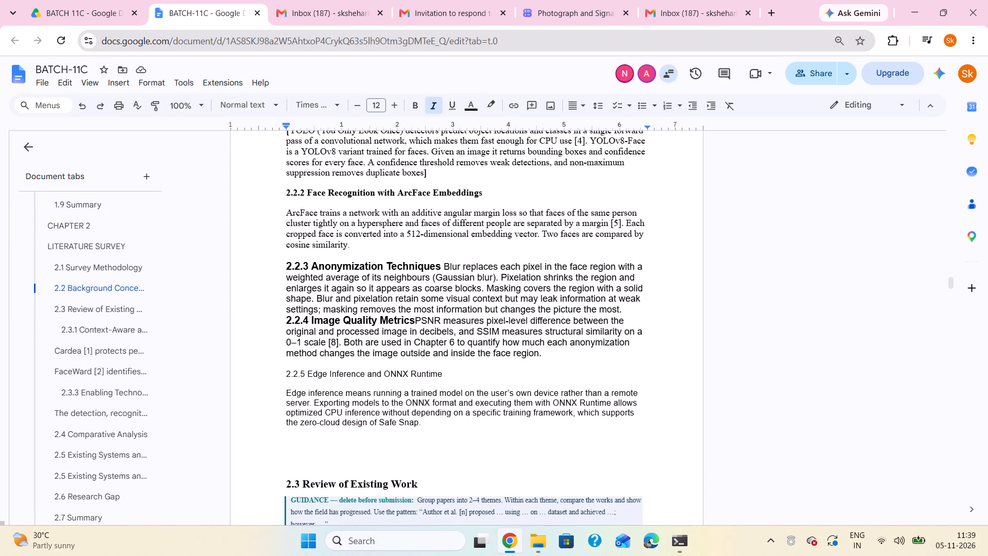
drag(286, 262, 542, 359)
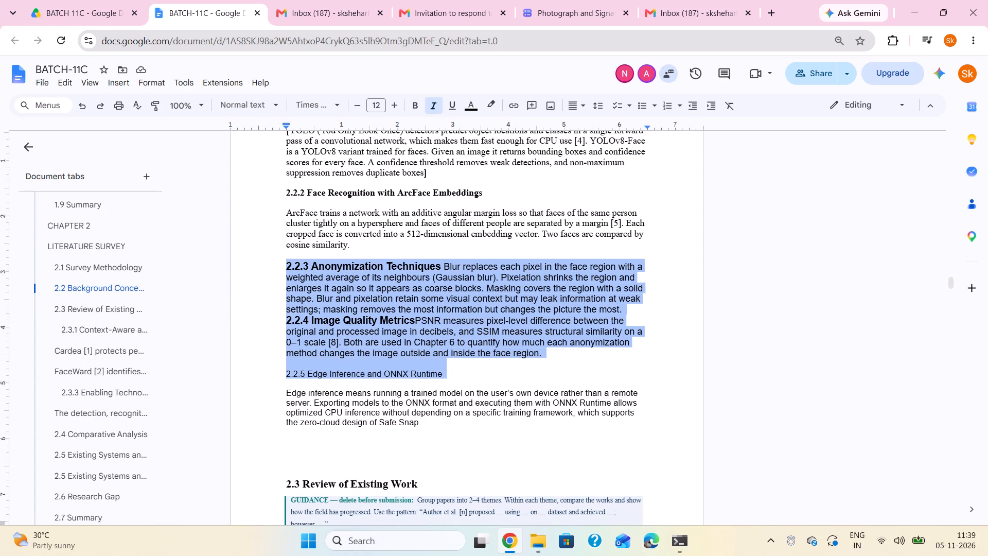
drag(542, 359, 543, 356)
drag(333, 108, 328, 172)
click(328, 172)
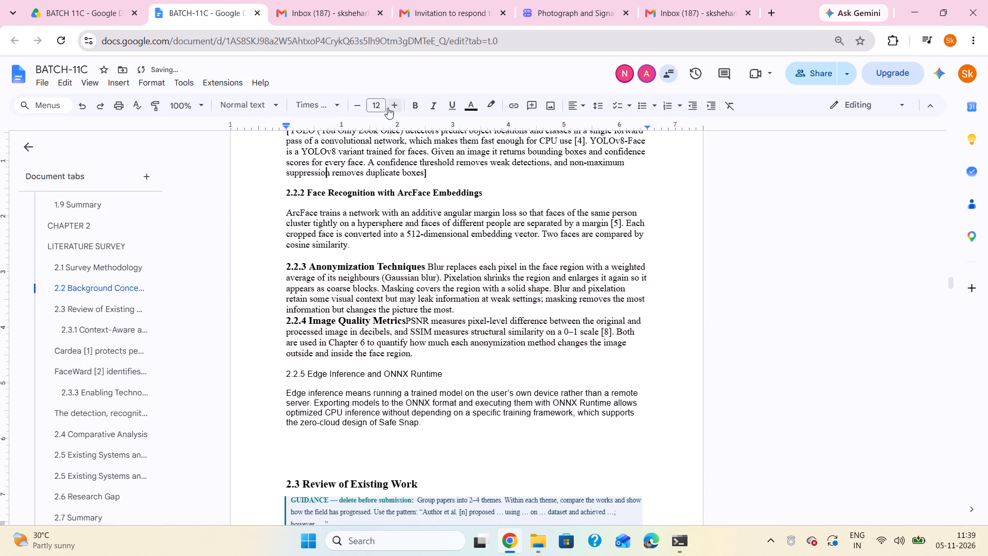
Insert a blank line between the end of the 2.2.3 paragraph and the "2.2.4 Image Quality Metrics" heading.
click(465, 306)
key(Return)
key(BackSpace)
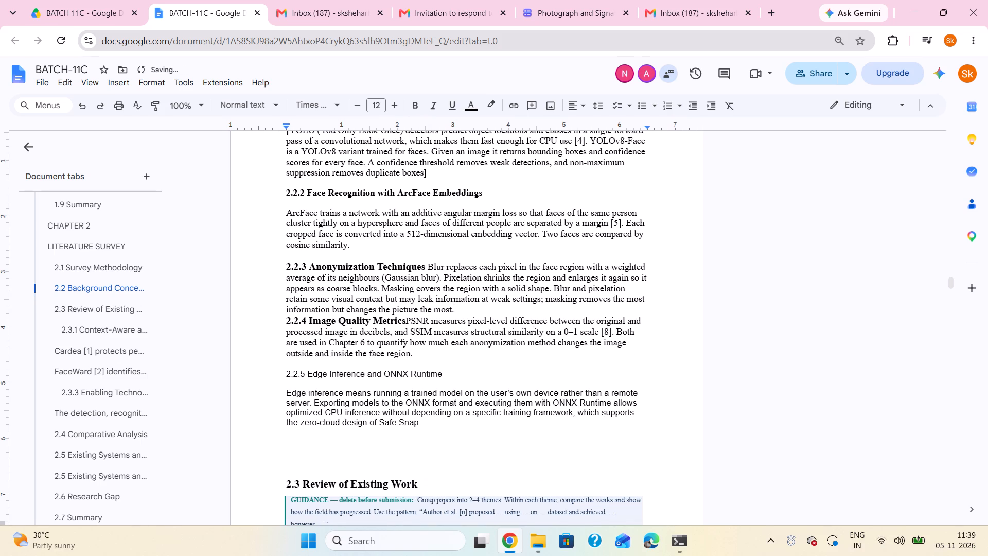
scroll(313, 266, up, 1)
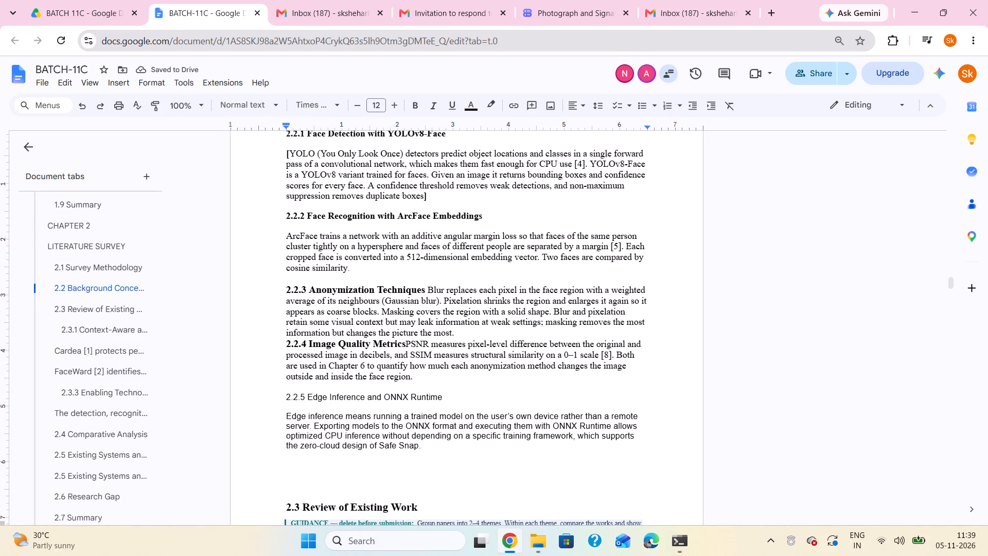
key(Return)
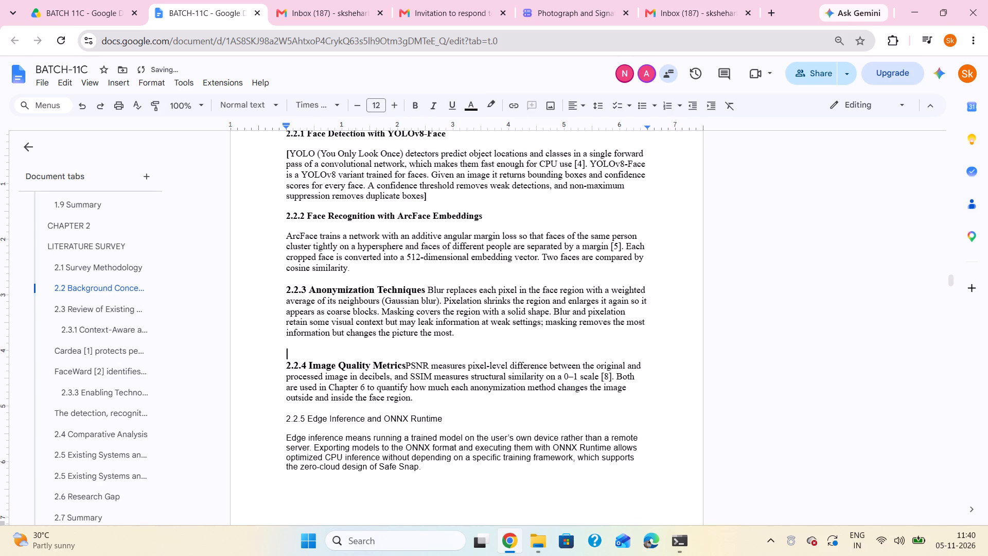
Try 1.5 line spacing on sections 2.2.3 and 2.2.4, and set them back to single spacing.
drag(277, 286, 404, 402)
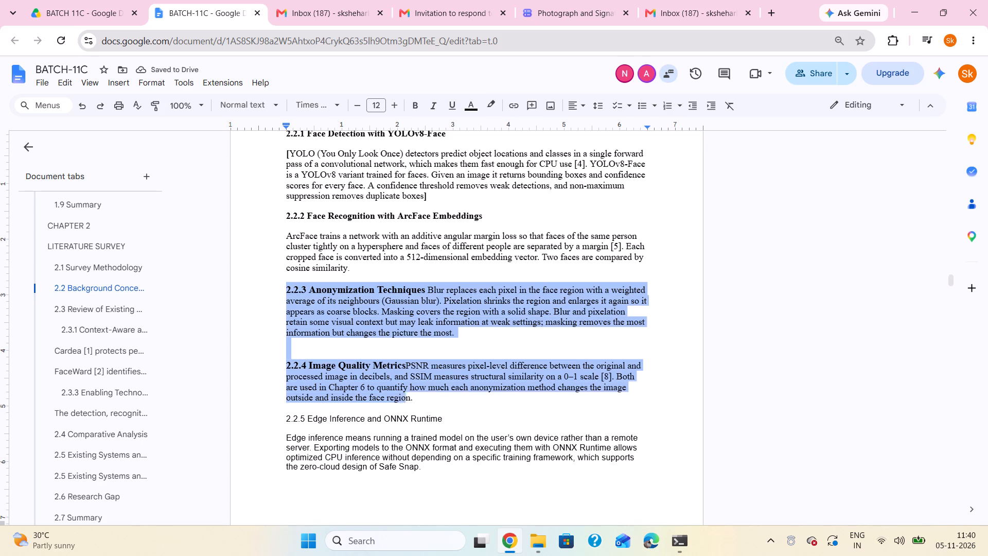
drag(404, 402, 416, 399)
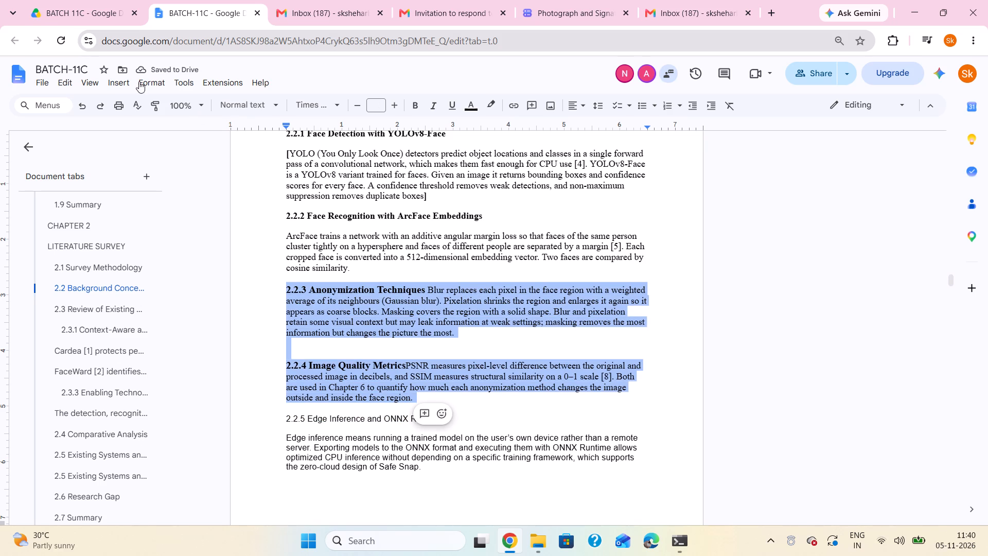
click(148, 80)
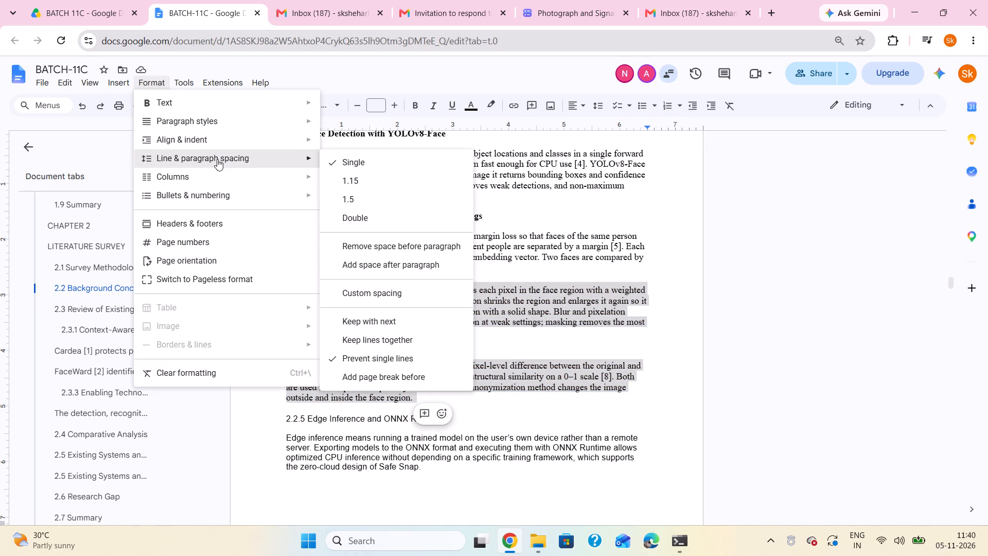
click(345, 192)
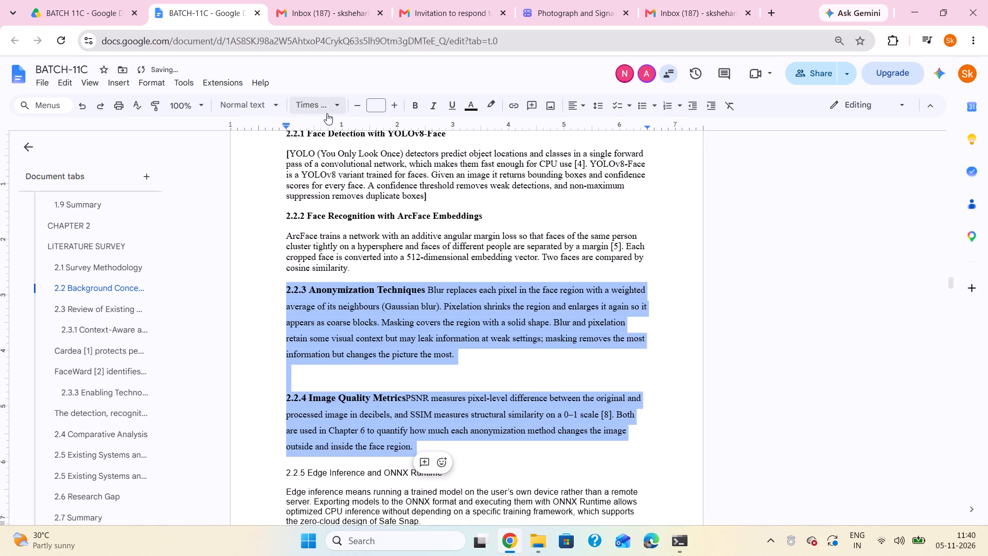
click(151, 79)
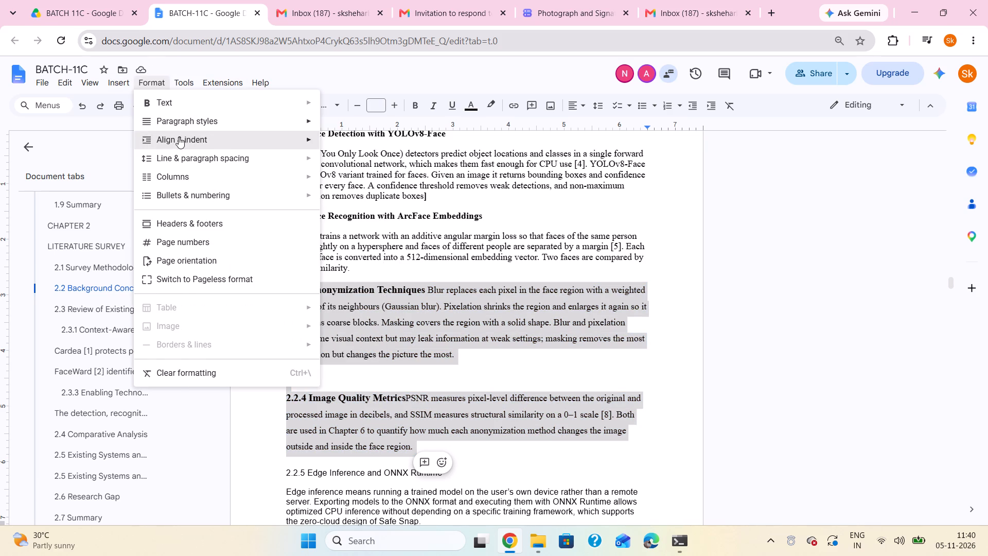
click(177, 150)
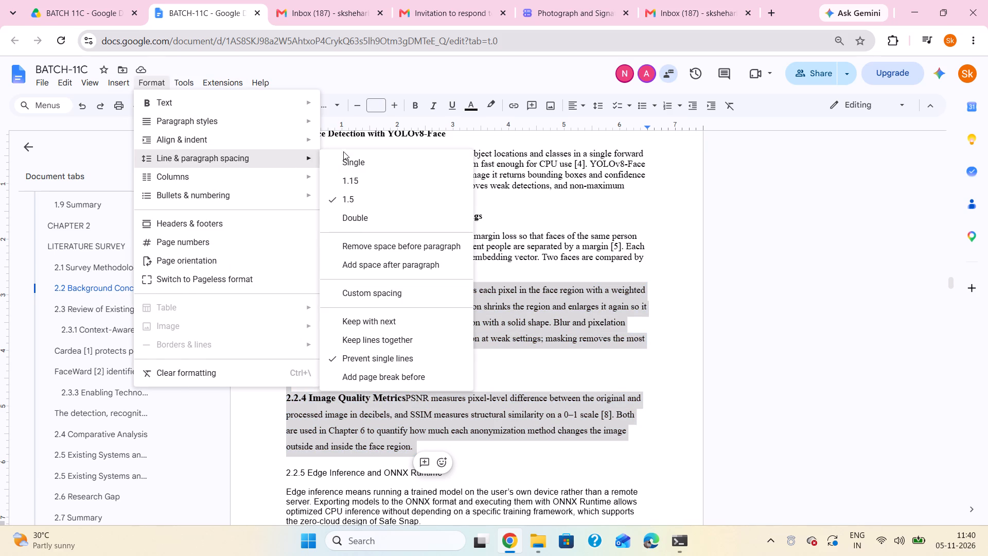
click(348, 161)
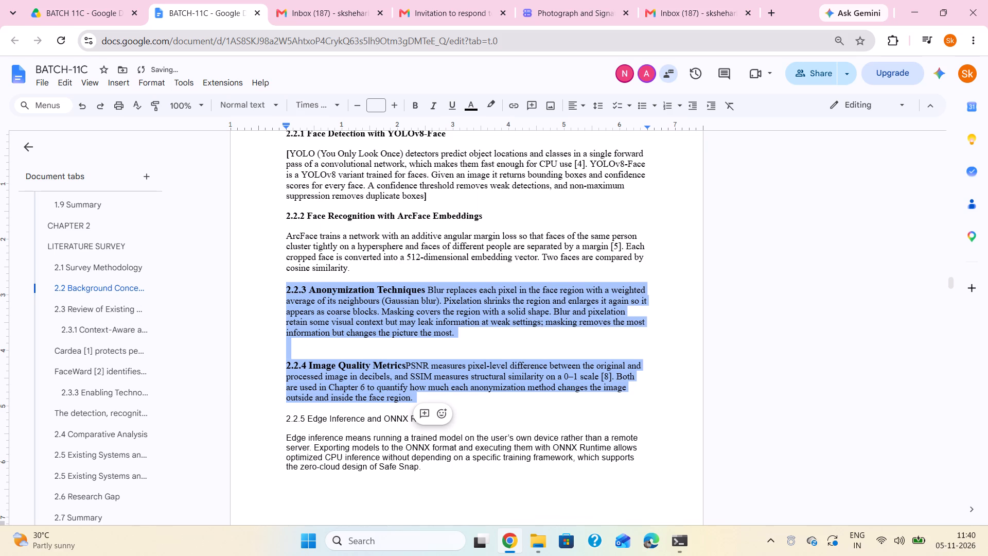
Remove the space before the paragraphs in the selected sections 2.2.3 and 2.2.4.
click(160, 83)
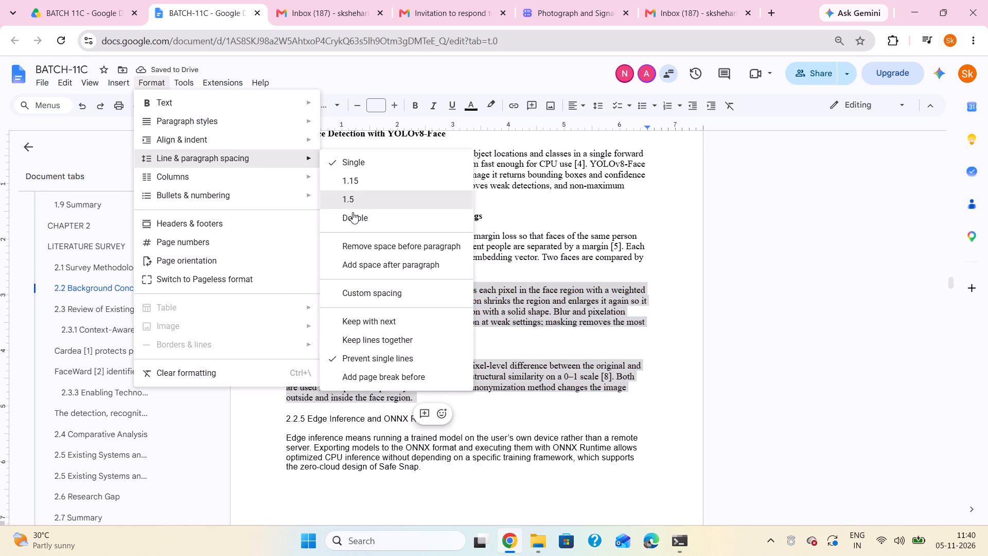
click(359, 237)
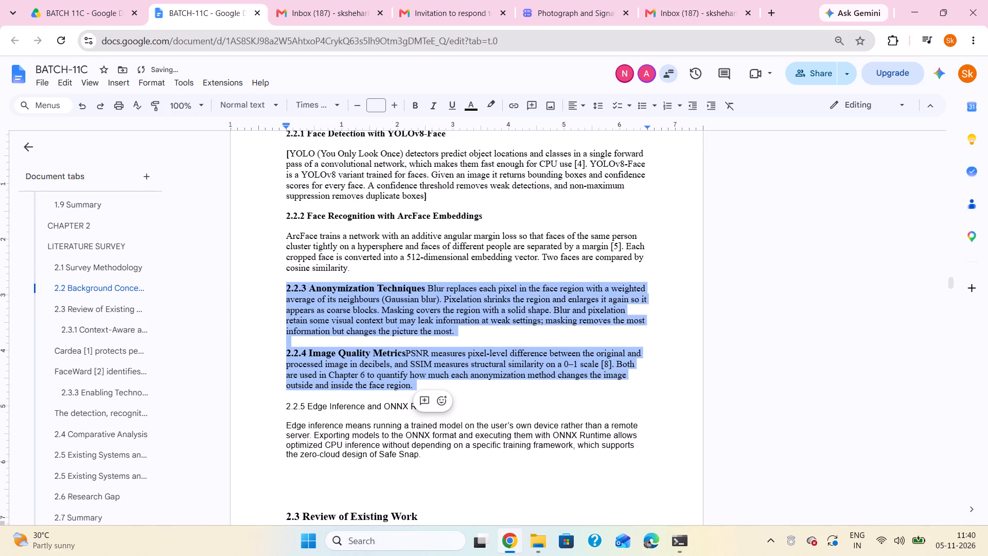
click(484, 345)
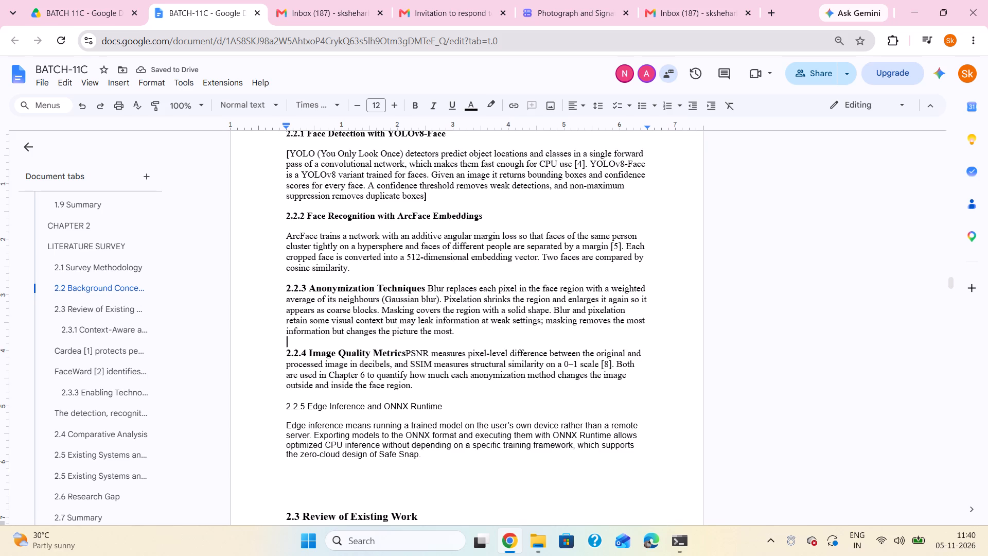
Format the "2.2.5 Edge Inference and ONNX Runtime" heading and its paragraph as Times New Roman, size 12.
scroll(430, 443, up, 1)
scroll(430, 443, down, 1)
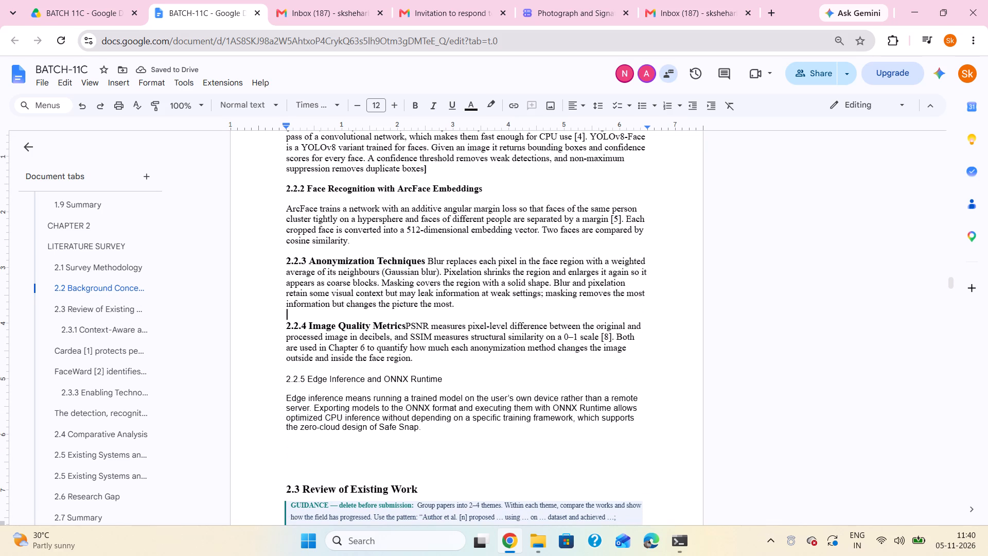
drag(287, 376, 460, 430)
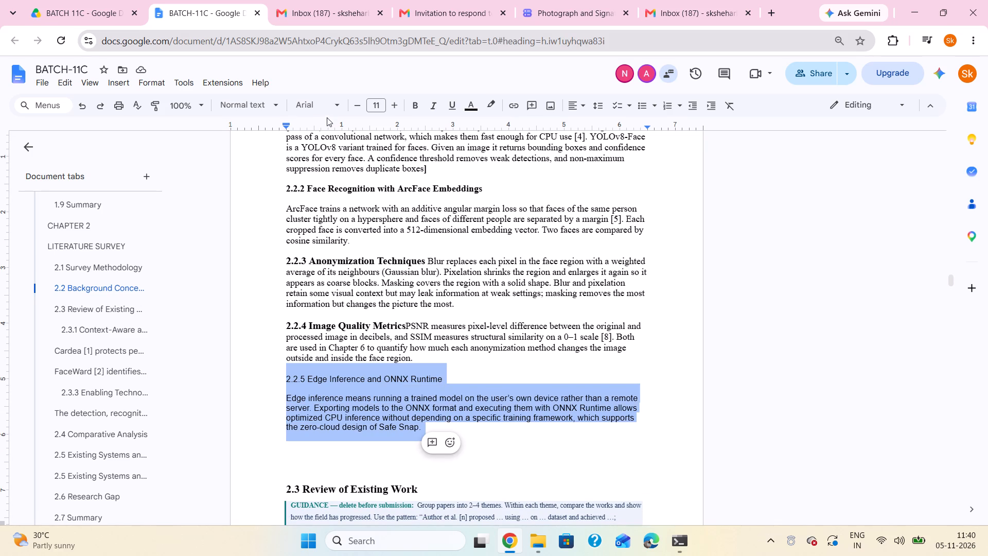
click(322, 103)
drag(357, 172, 385, 109)
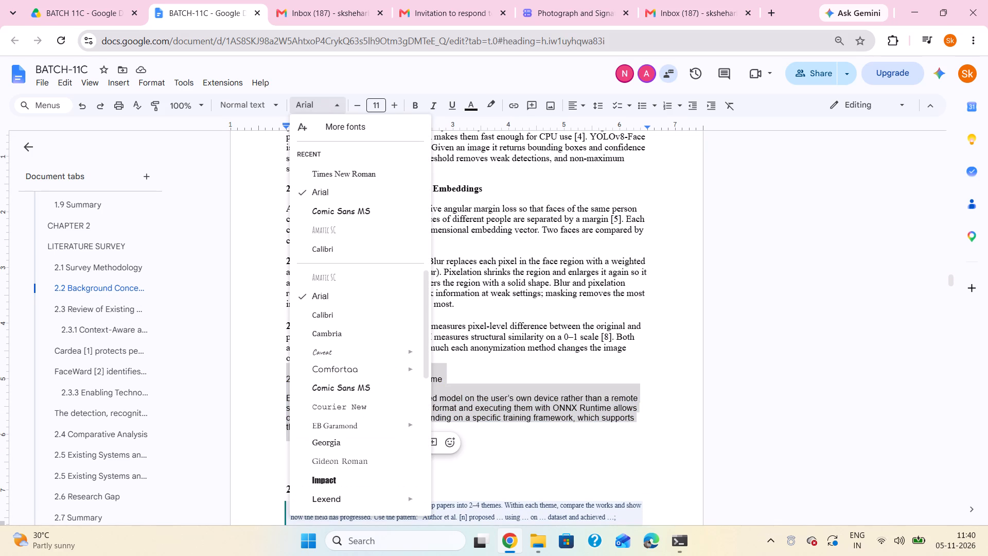
drag(385, 109, 352, 179)
click(352, 179)
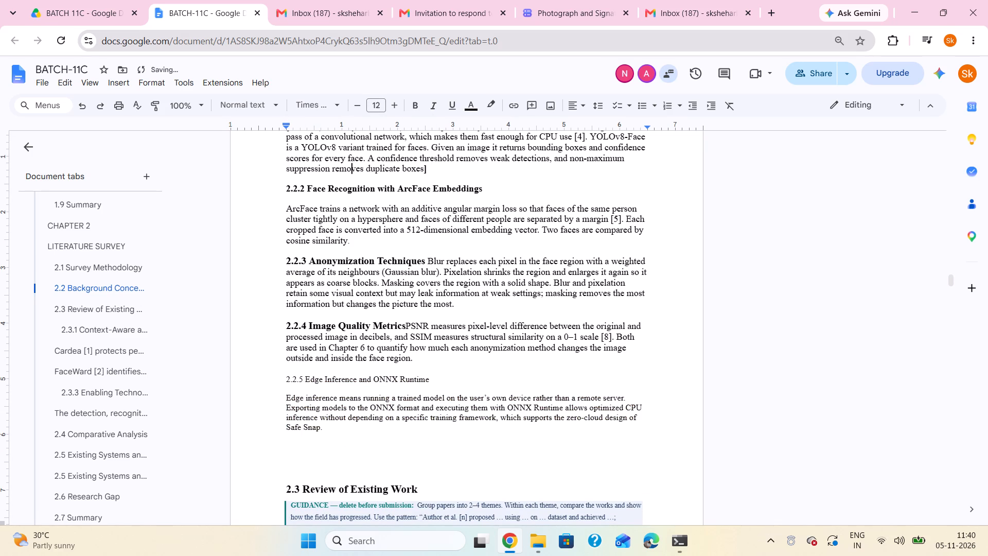
drag(283, 380, 389, 437)
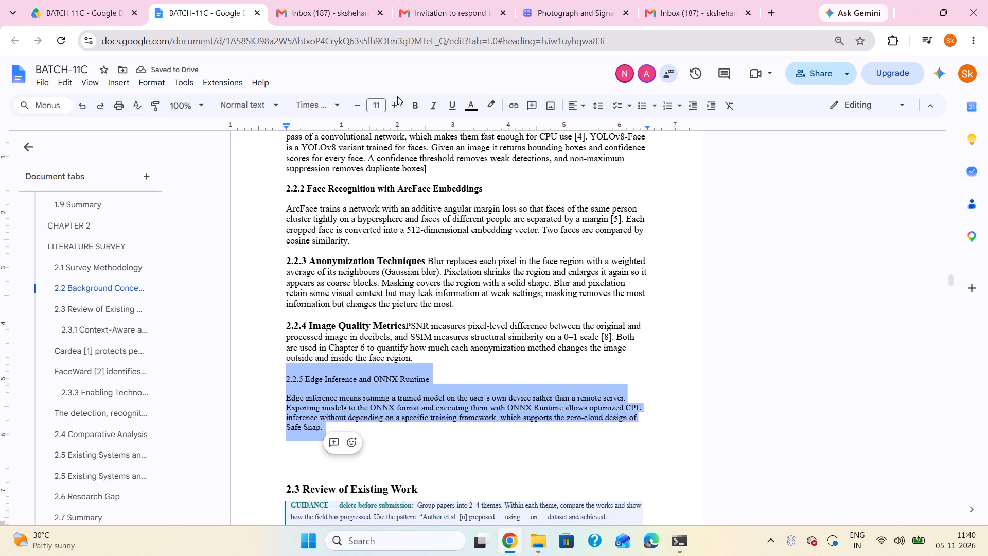
click(396, 99)
Make the "2.2.5 Edge Inference and ONNX Runtime" heading bold.
drag(449, 370, 428, 375)
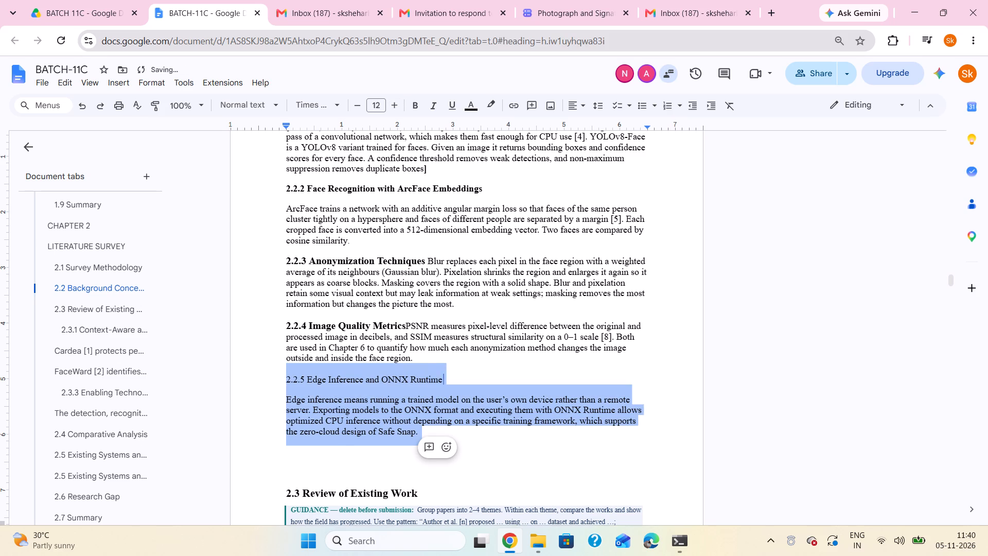
drag(428, 375, 356, 375)
drag(454, 380, 271, 385)
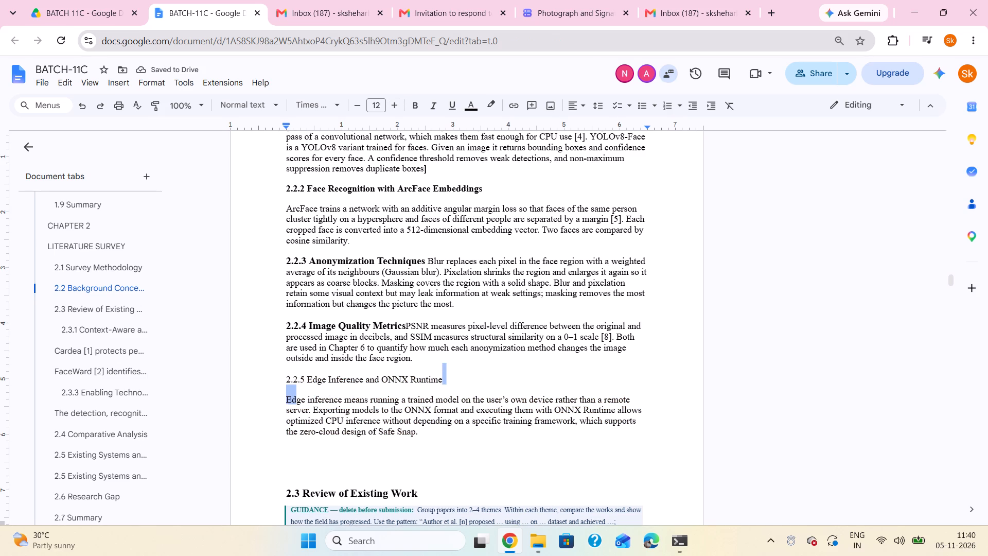
drag(271, 385, 275, 383)
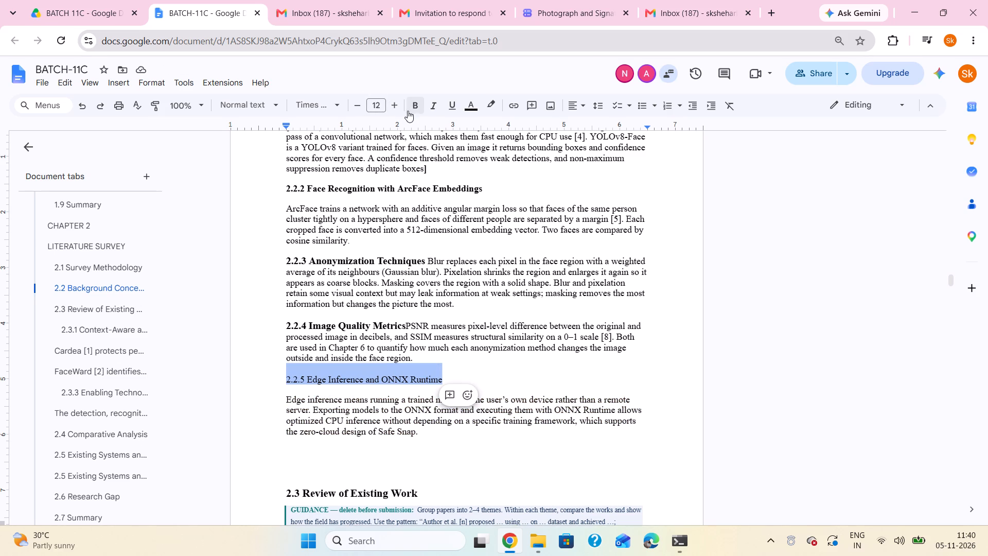
click(413, 105)
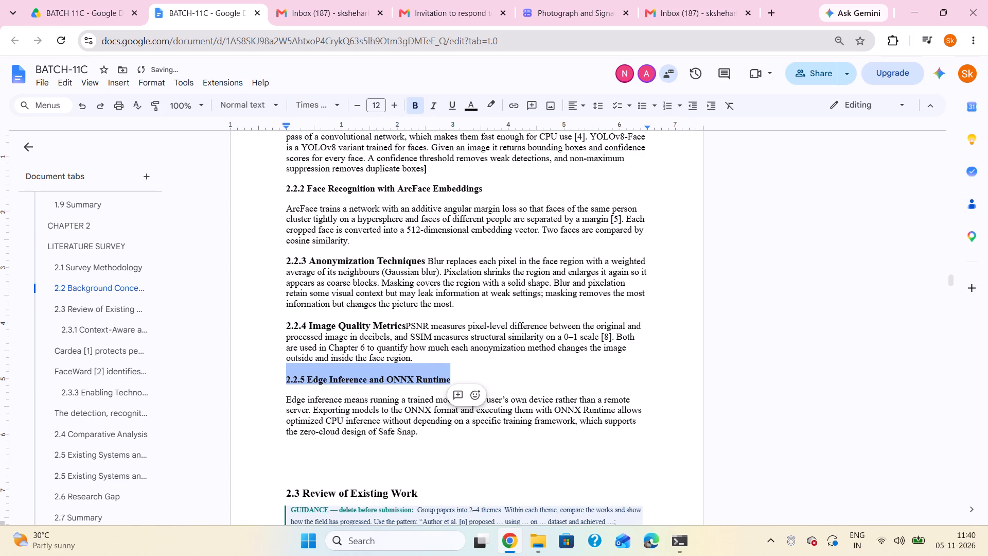
Separate the "2.2.3 Anonymization Techniques" heading from its body text, leaving a blank line between them.
click(426, 258)
key(Return)
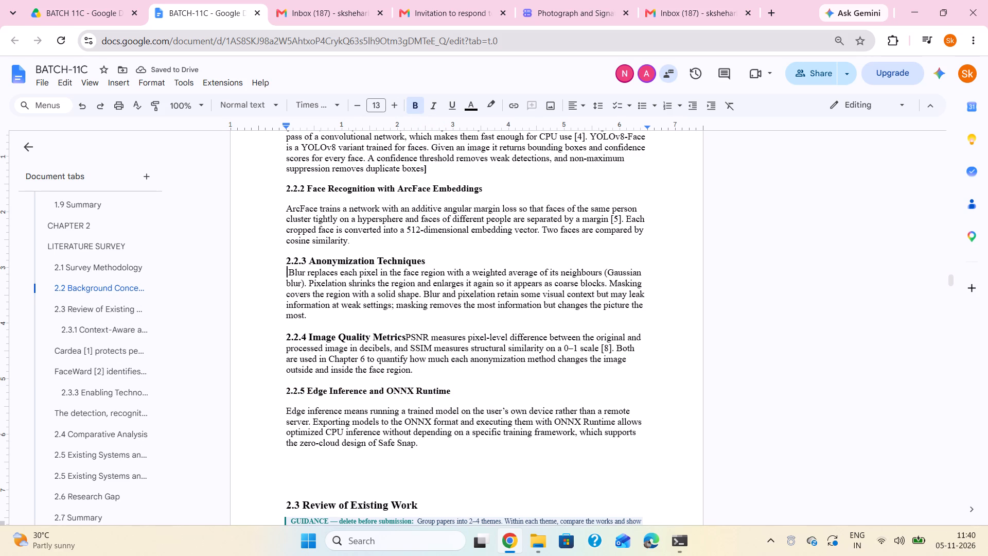
scroll(378, 326, up, 1)
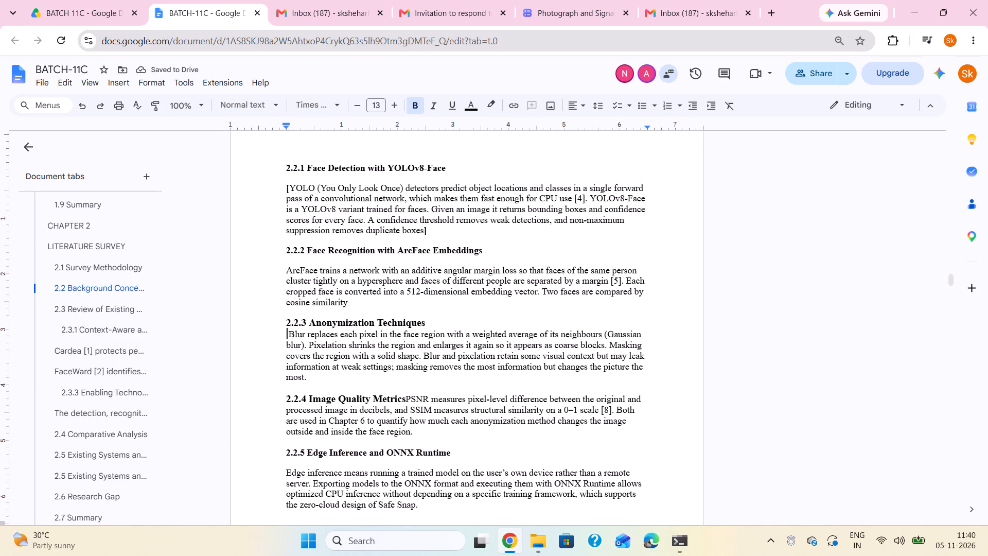
key(Return)
Separate the "2.2.4 Image Quality Metrics" heading from the text beginning "PSNR measures", leaving a blank line between them.
scroll(329, 286, down, 1)
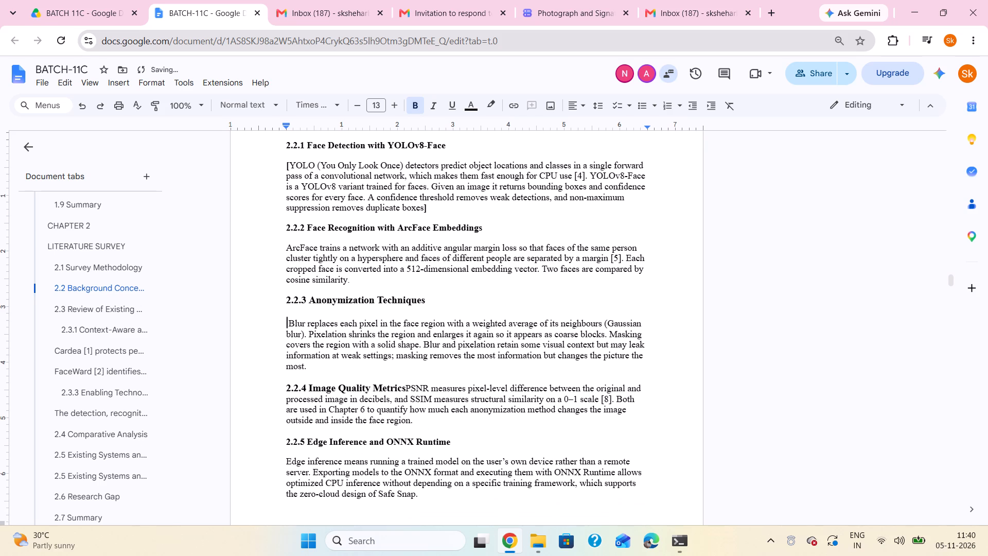
scroll(329, 286, down, 1)
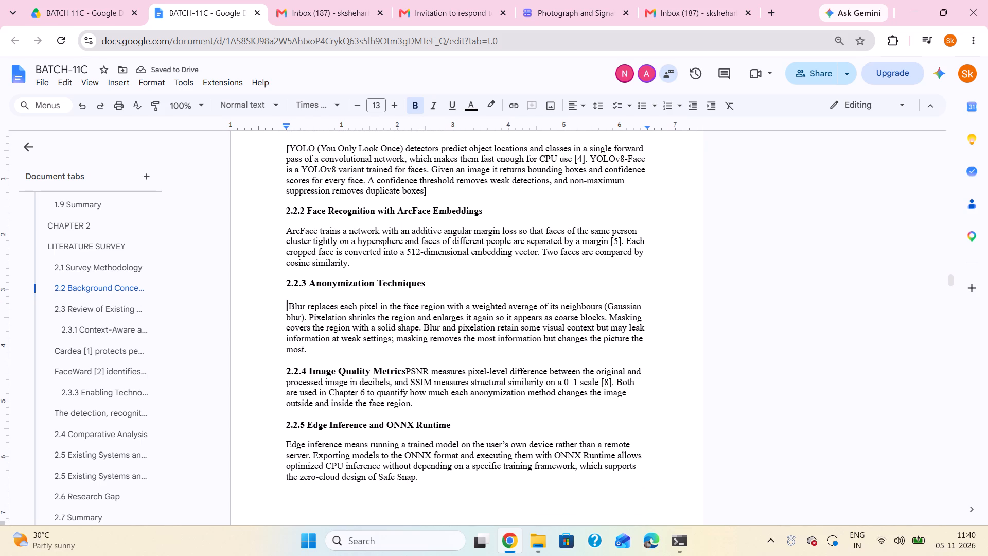
click(410, 370)
key(Left)
key(Return)
key(Return)
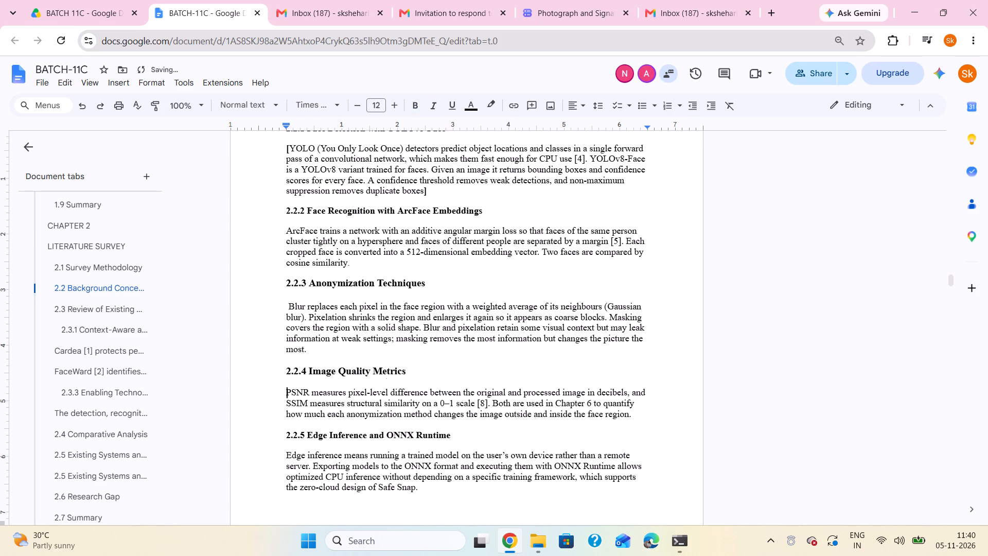
scroll(433, 466, up, 1)
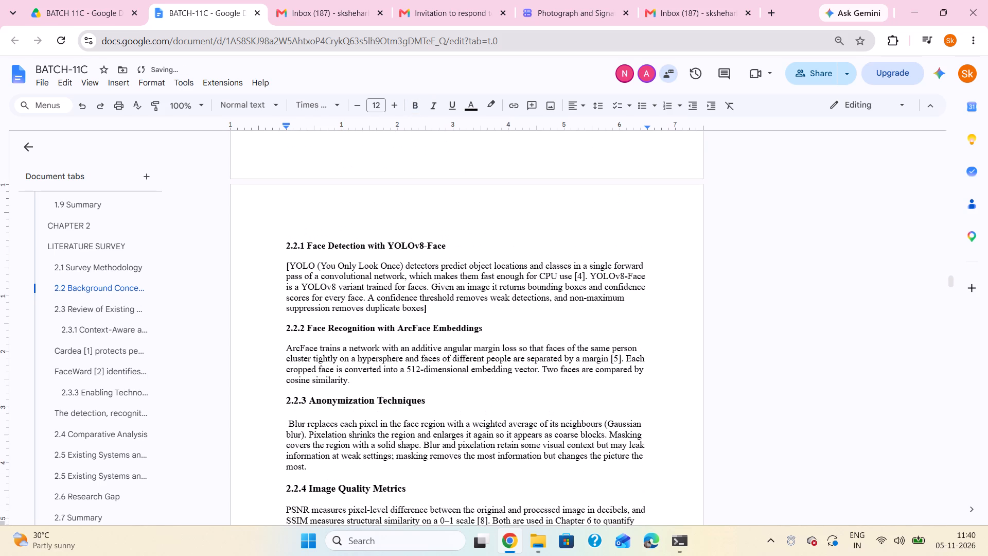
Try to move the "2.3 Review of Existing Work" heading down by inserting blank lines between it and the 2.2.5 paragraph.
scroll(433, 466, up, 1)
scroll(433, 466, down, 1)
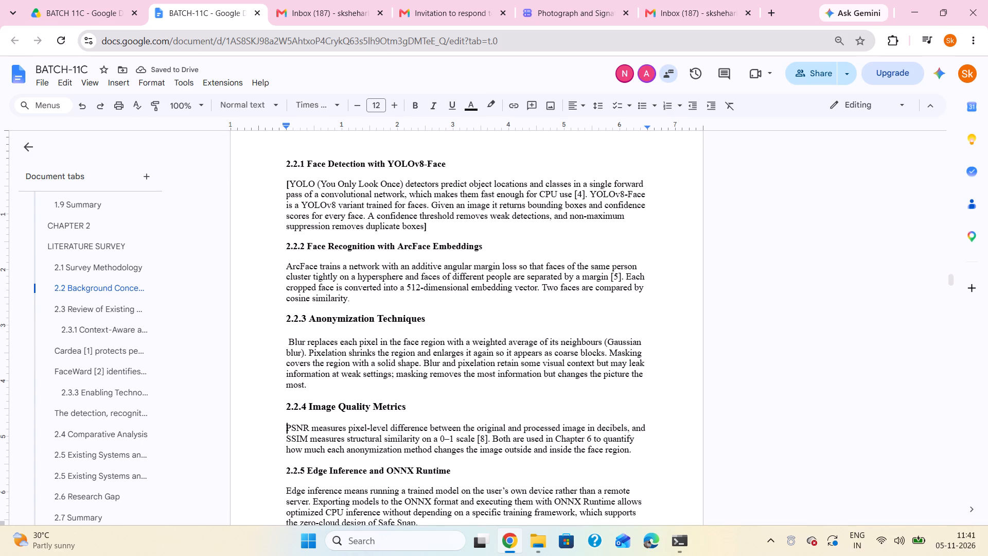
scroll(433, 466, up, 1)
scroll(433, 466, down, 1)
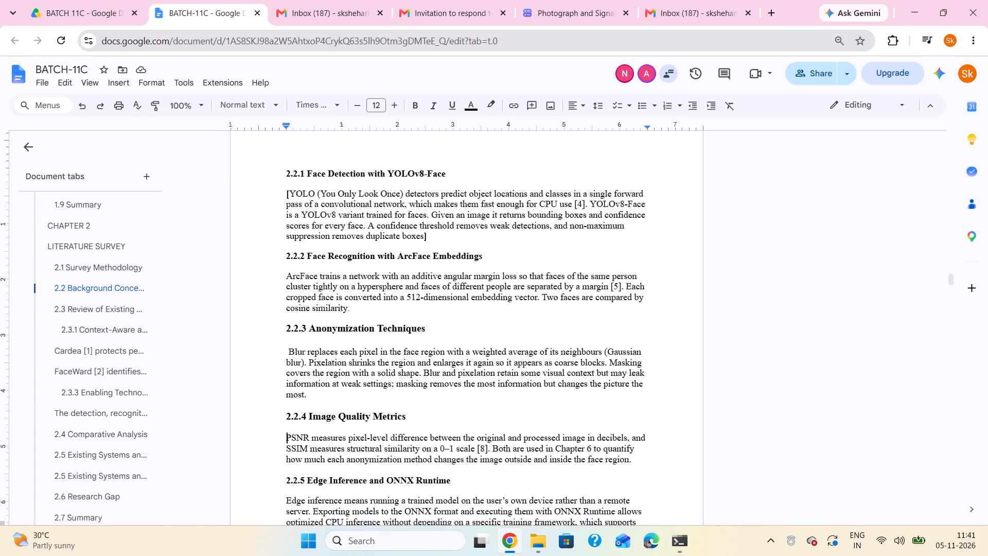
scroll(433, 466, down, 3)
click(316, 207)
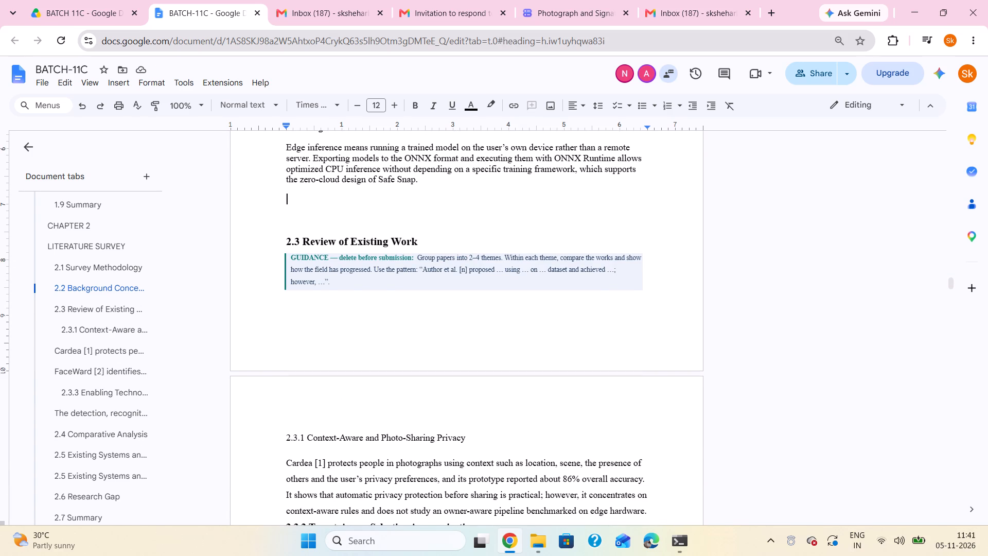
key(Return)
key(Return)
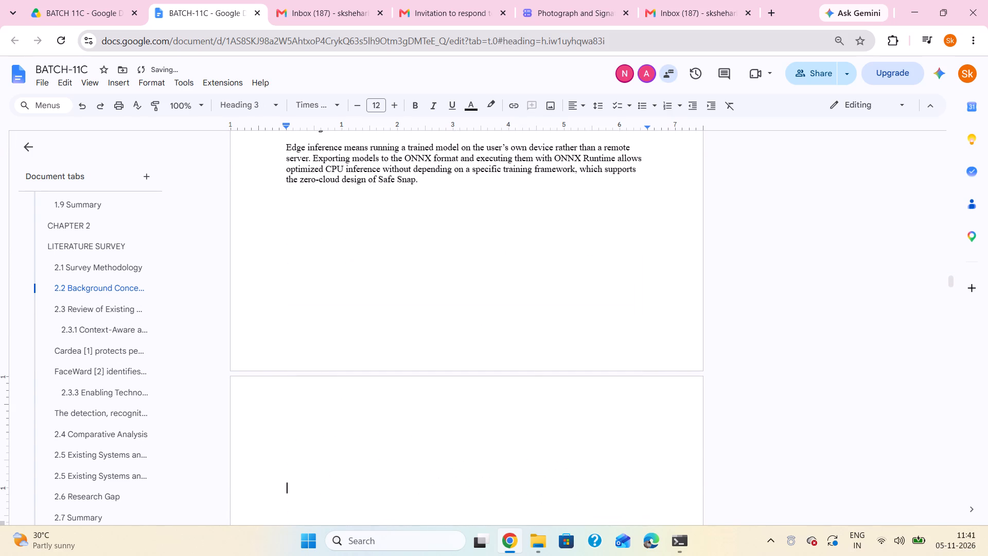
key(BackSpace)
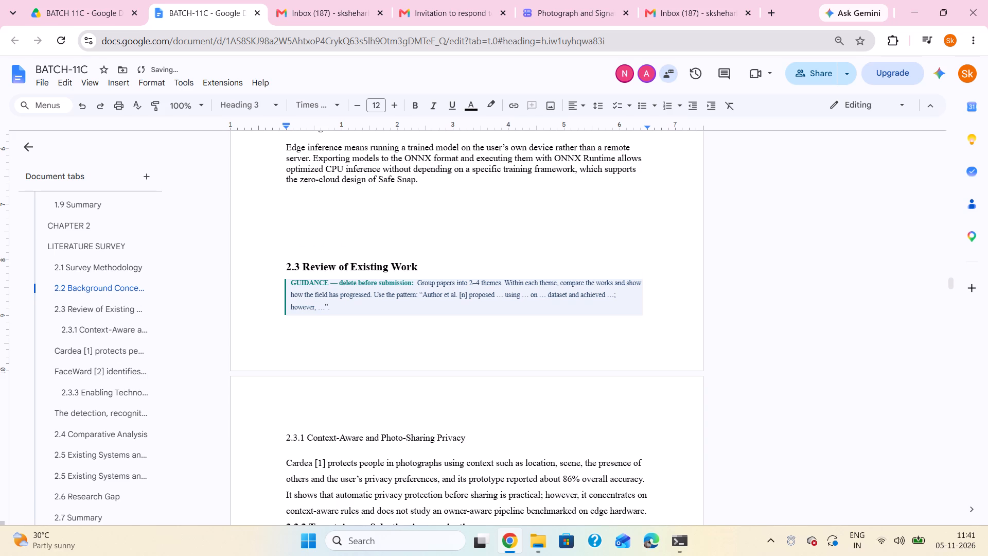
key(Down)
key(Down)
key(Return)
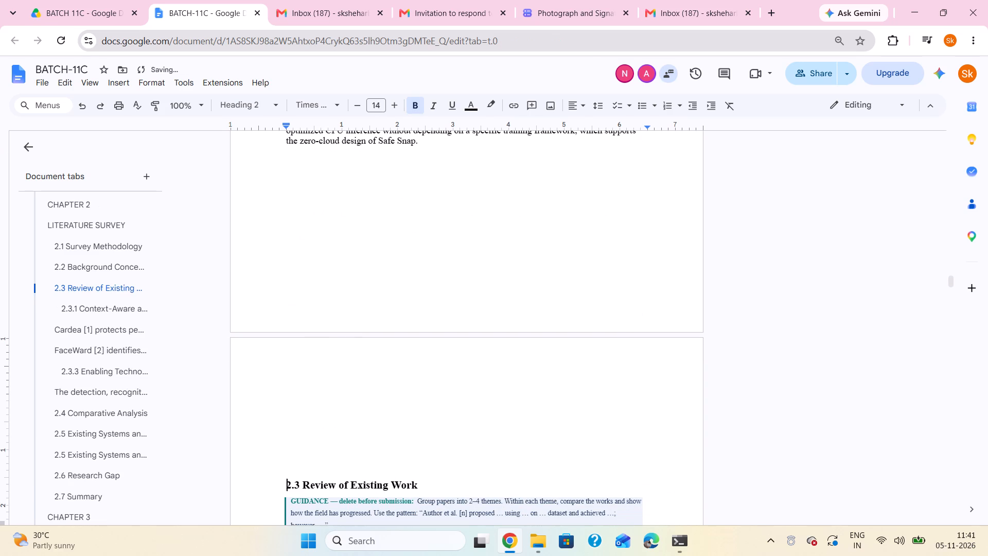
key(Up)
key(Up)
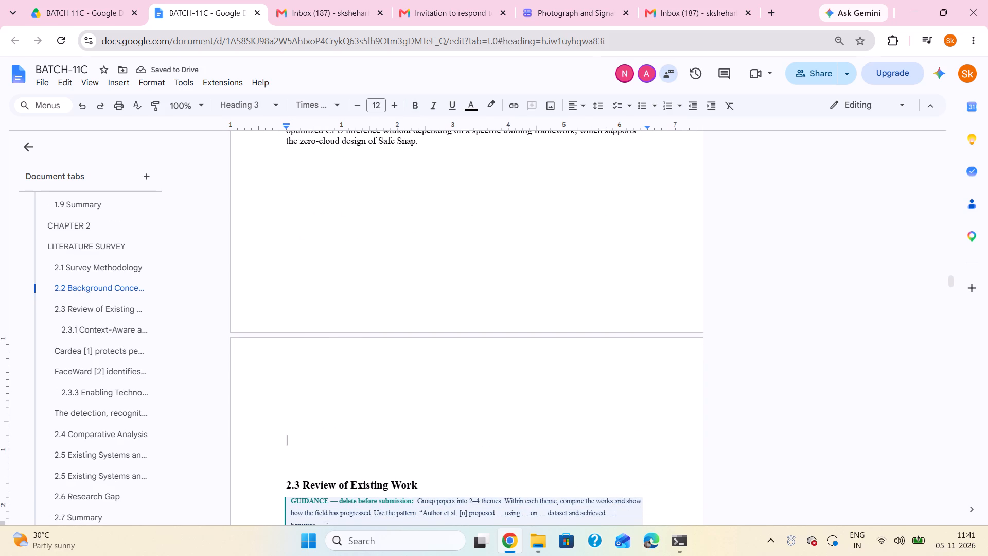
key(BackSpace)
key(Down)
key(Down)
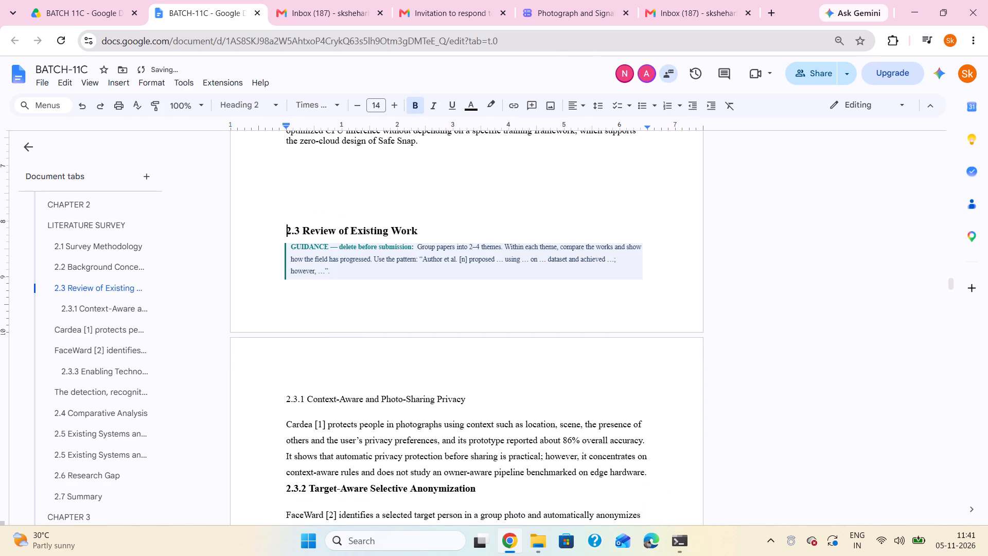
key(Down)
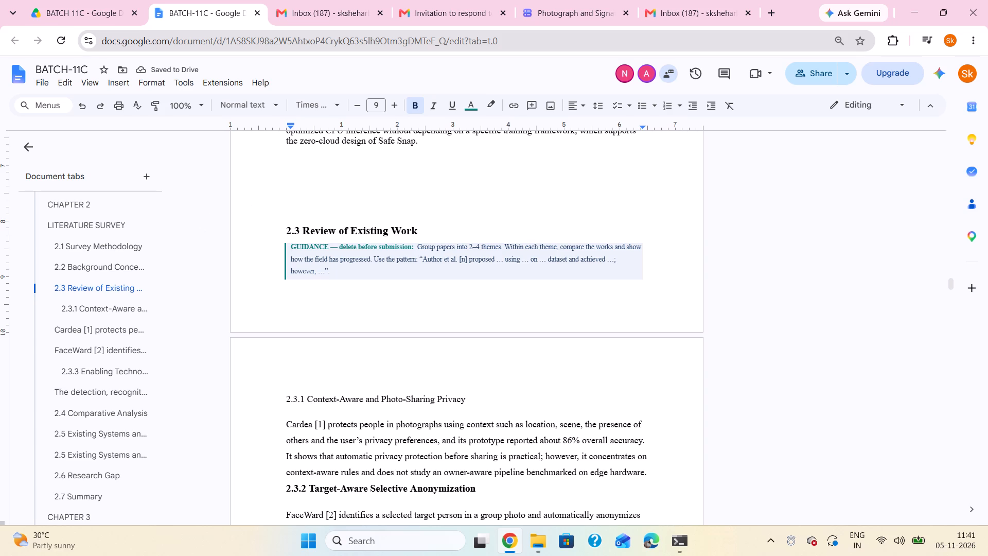
Delete the two extra blank lines between the 2.2.5 paragraph and the "2.3 Review of Existing Work" heading.
click(291, 204)
key(BackSpace)
key(BackSpace)
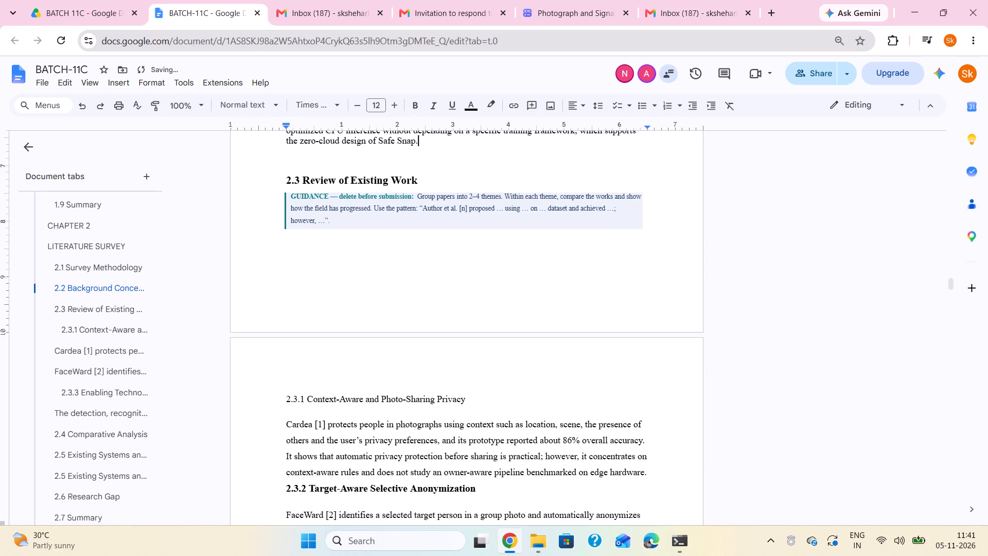
Make the "2.3.1 Context-Aware and Photo-Sharing Privacy" heading bold.
scroll(291, 204, down, 3)
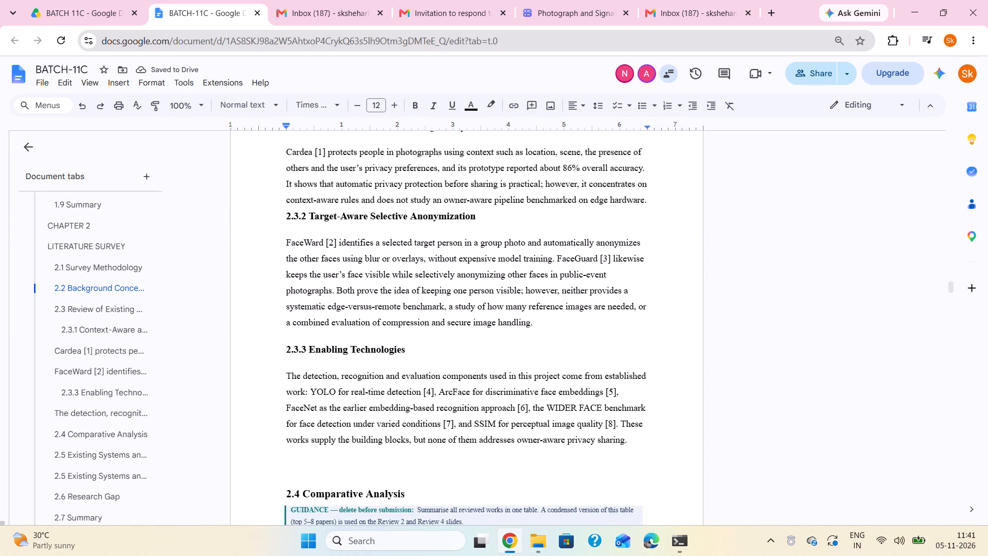
scroll(291, 204, up, 1)
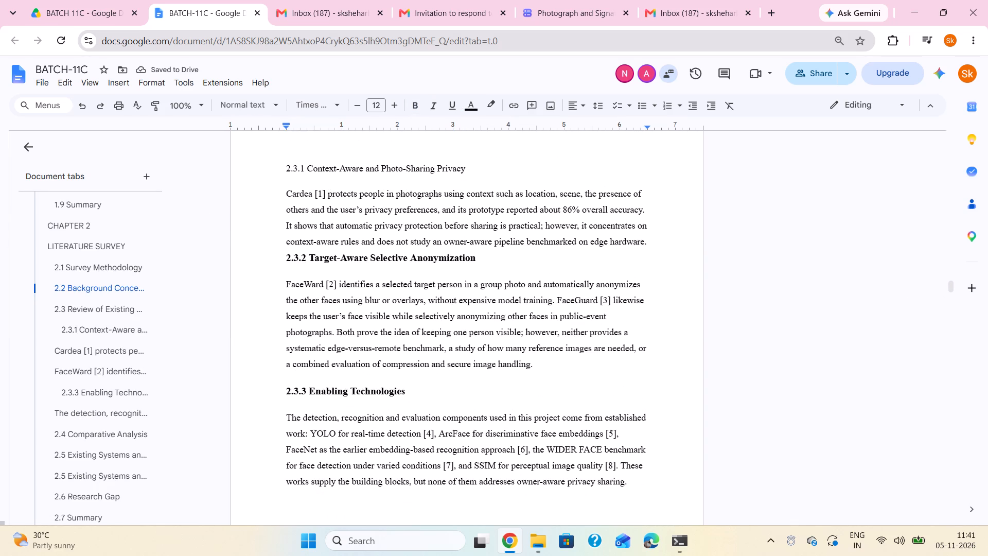
drag(286, 169, 470, 166)
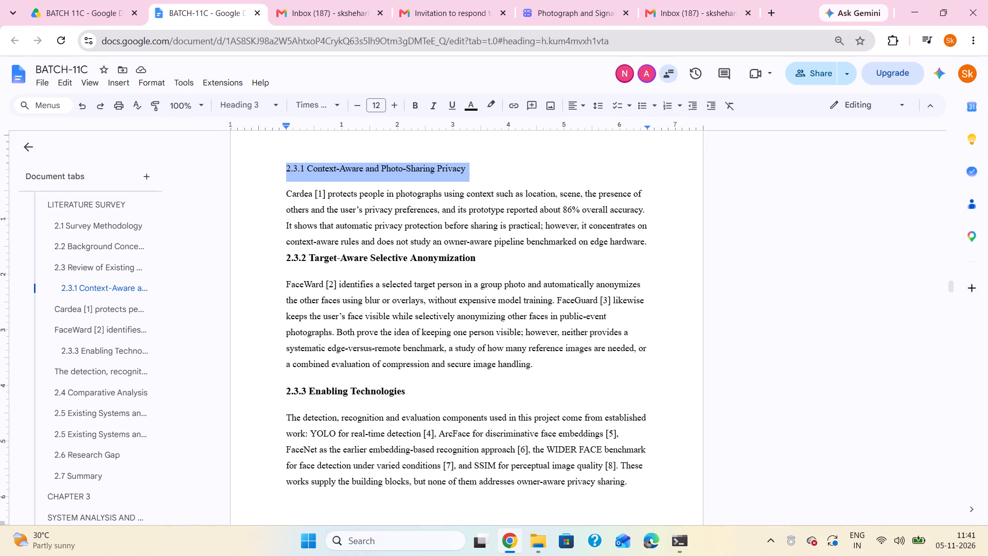
click(417, 105)
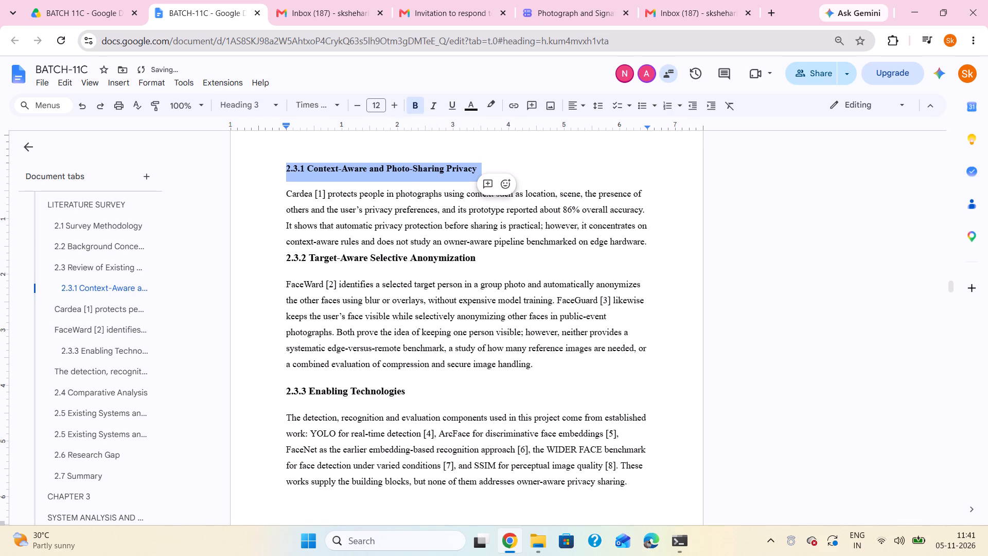
click(311, 200)
Set single line spacing for the headings and paragraphs of sections 2.3.1 through 2.3.3.
drag(283, 170, 457, 316)
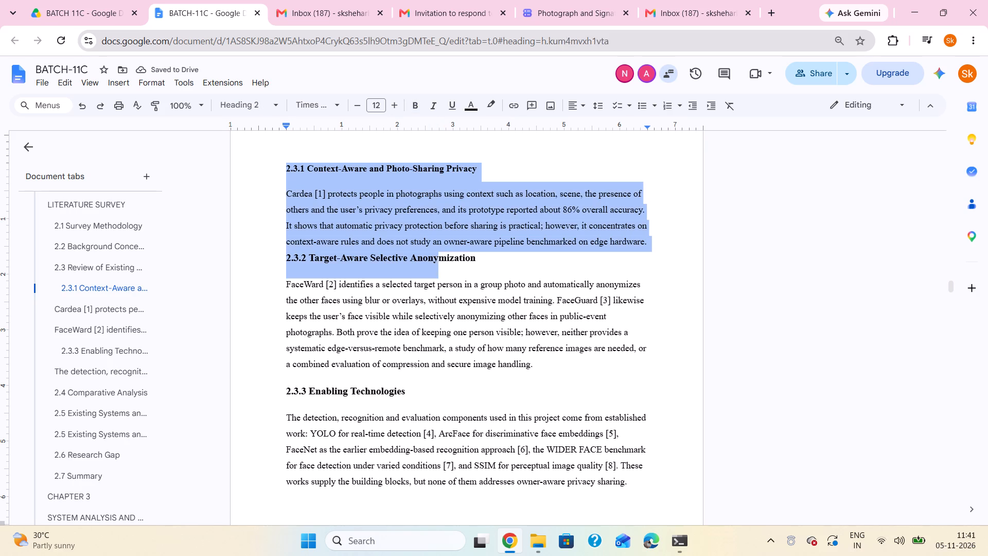
drag(457, 316, 659, 509)
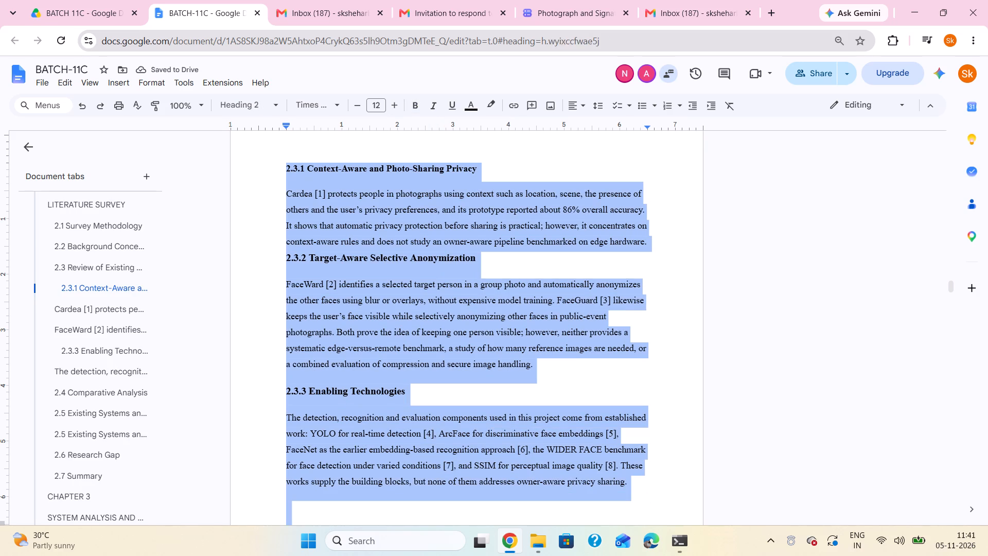
drag(659, 509, 659, 510)
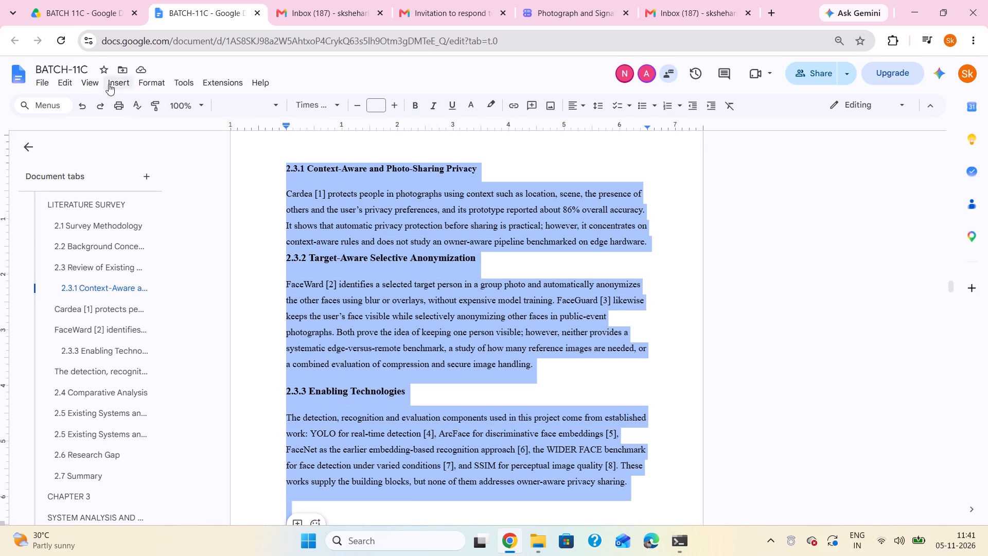
click(148, 84)
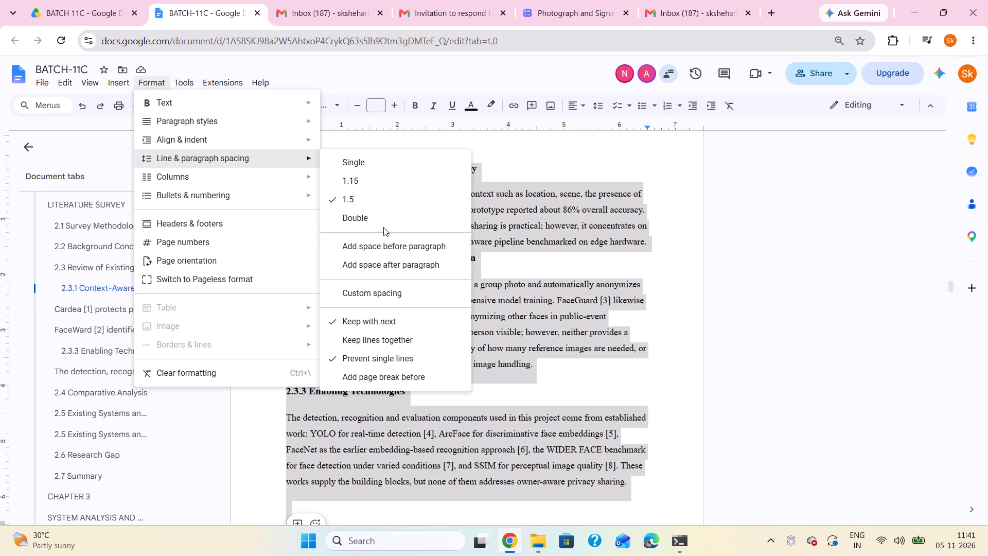
click(370, 165)
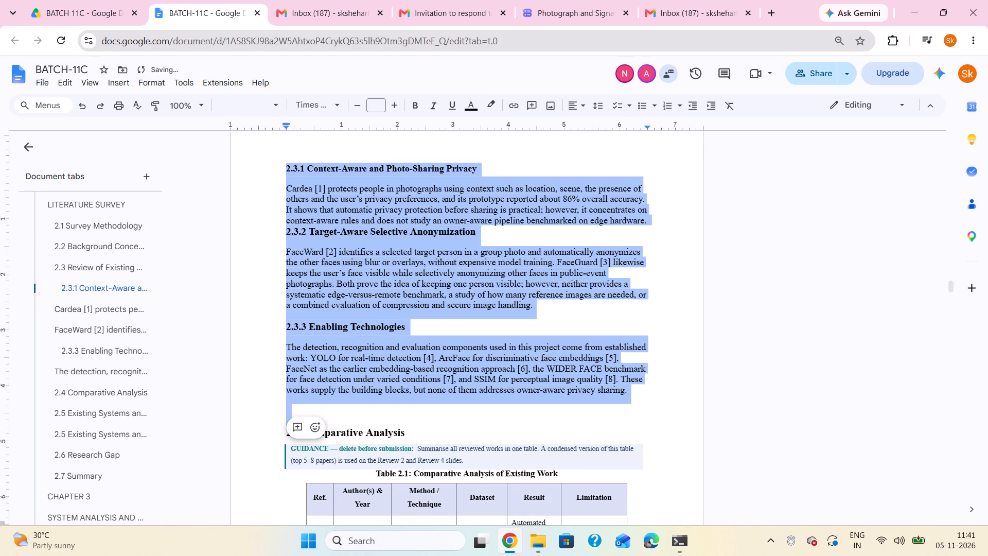
click(480, 254)
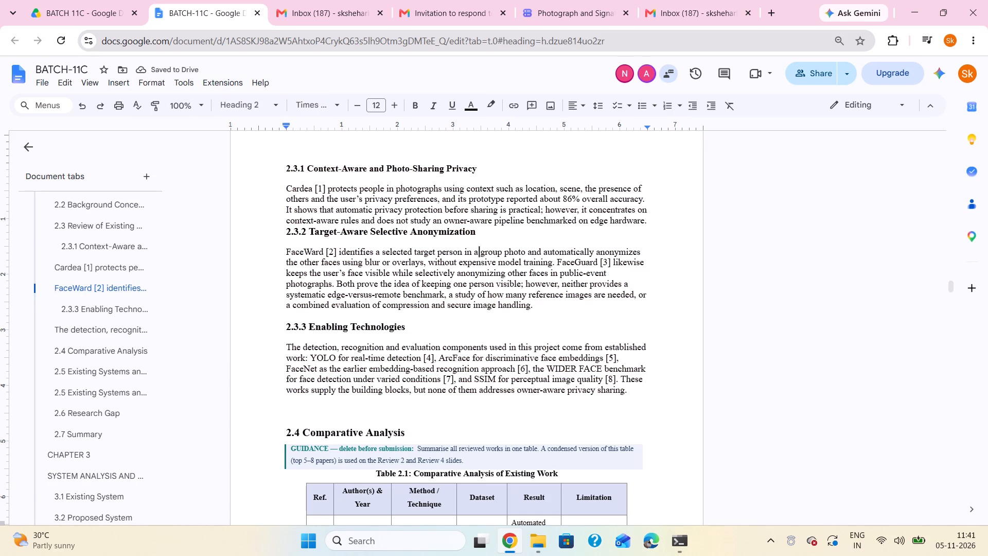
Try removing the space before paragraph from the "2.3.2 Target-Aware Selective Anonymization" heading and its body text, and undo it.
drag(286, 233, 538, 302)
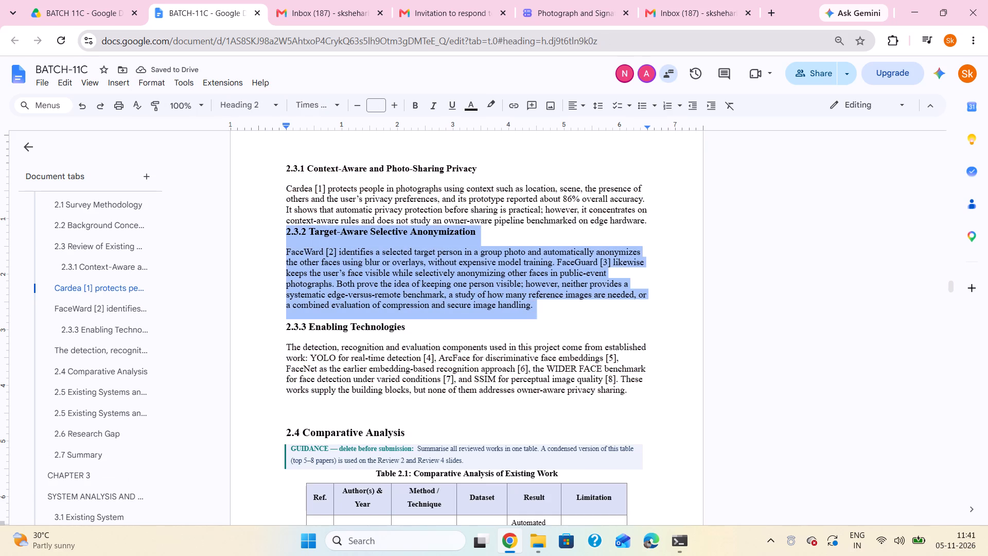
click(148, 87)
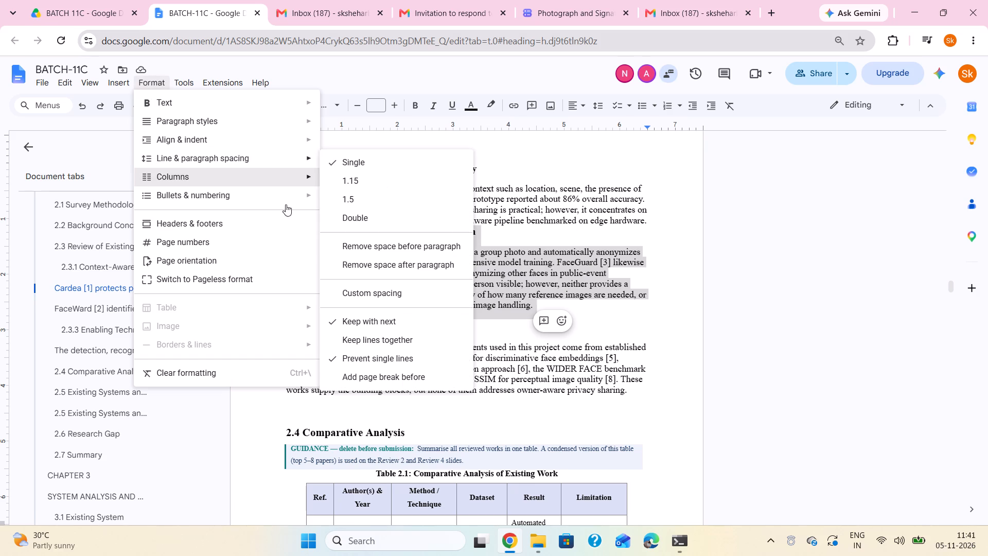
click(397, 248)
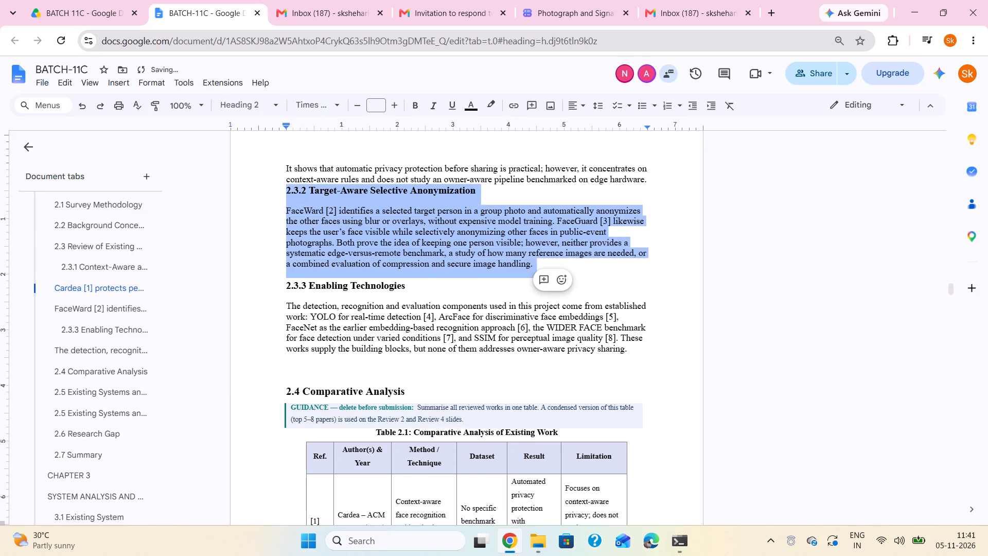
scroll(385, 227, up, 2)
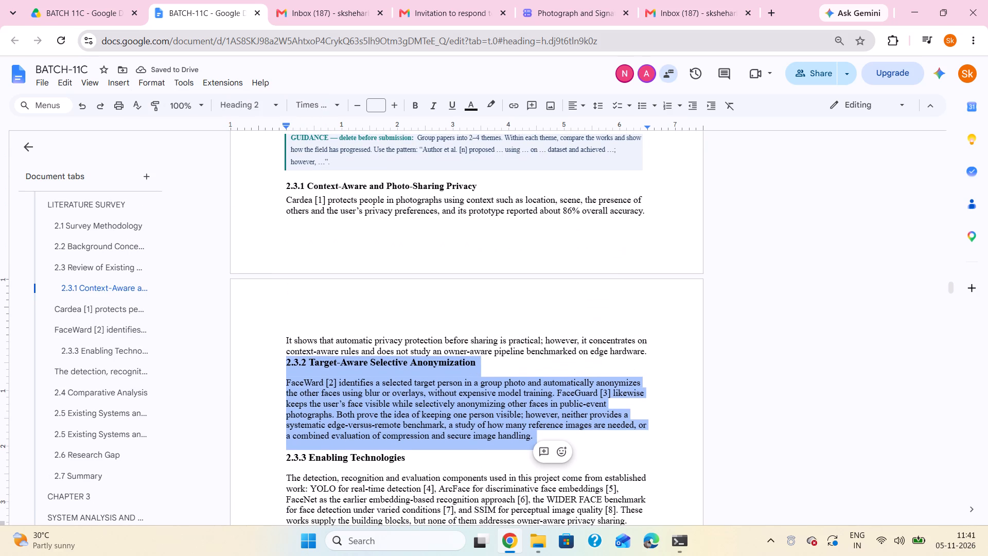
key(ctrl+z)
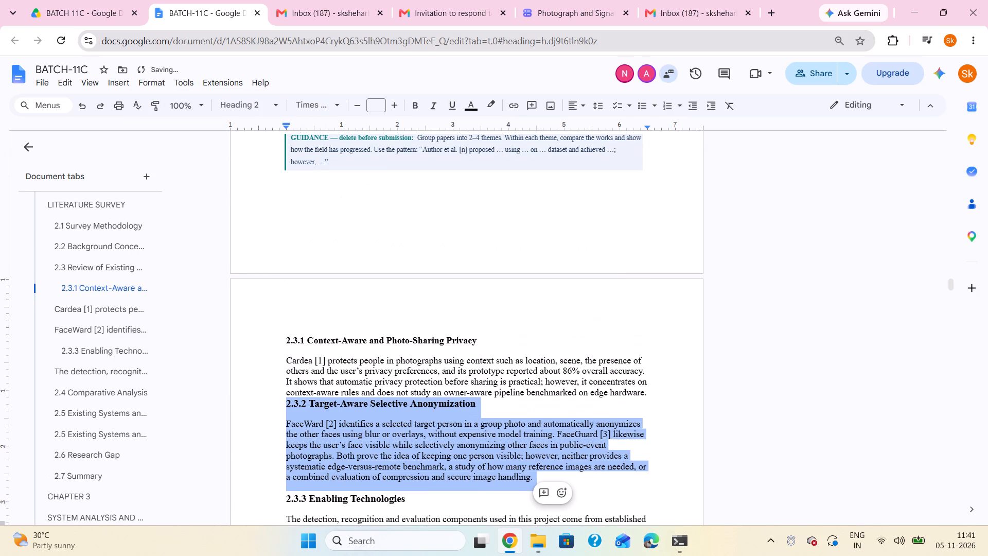
Review the layout of sections 2.2.1 through 2.4, and look through the document outline's Chapter 3 and Chapter 4 entries.
scroll(385, 227, up, 2)
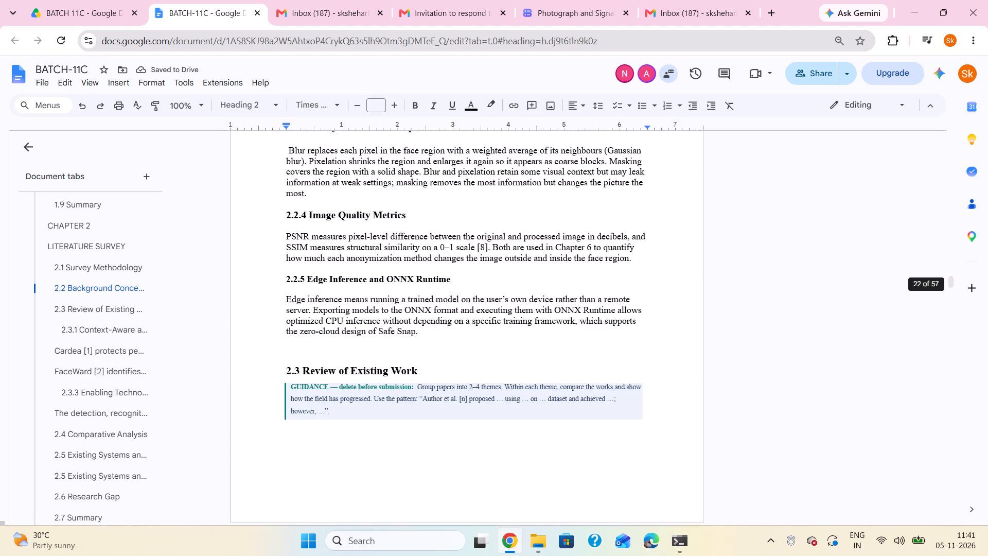
scroll(385, 227, up, 4)
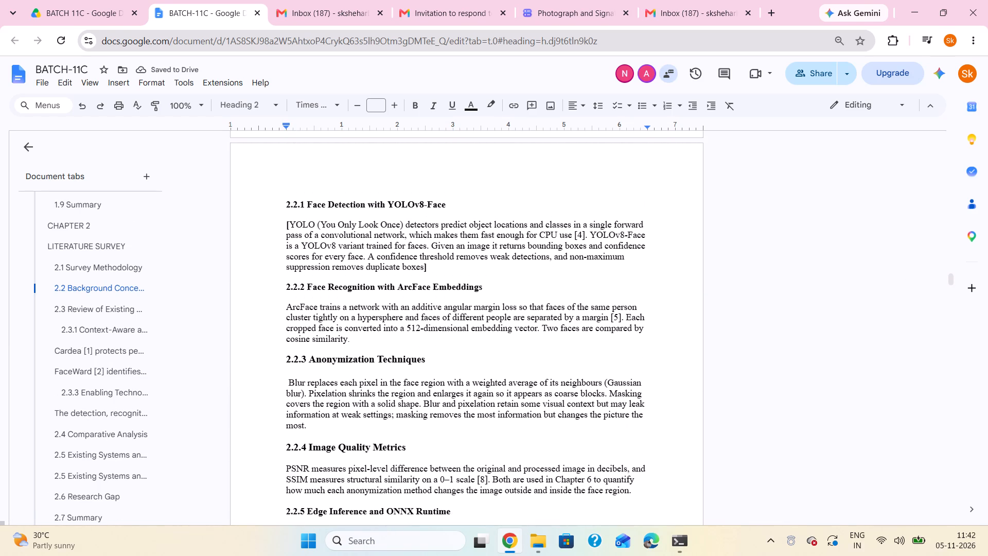
scroll(385, 227, down, 6)
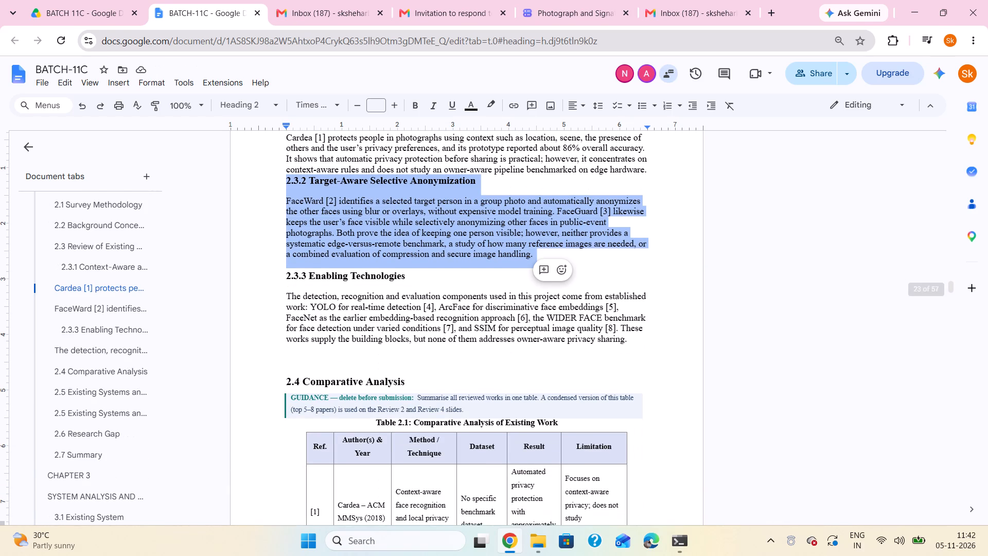
scroll(385, 227, down, 1)
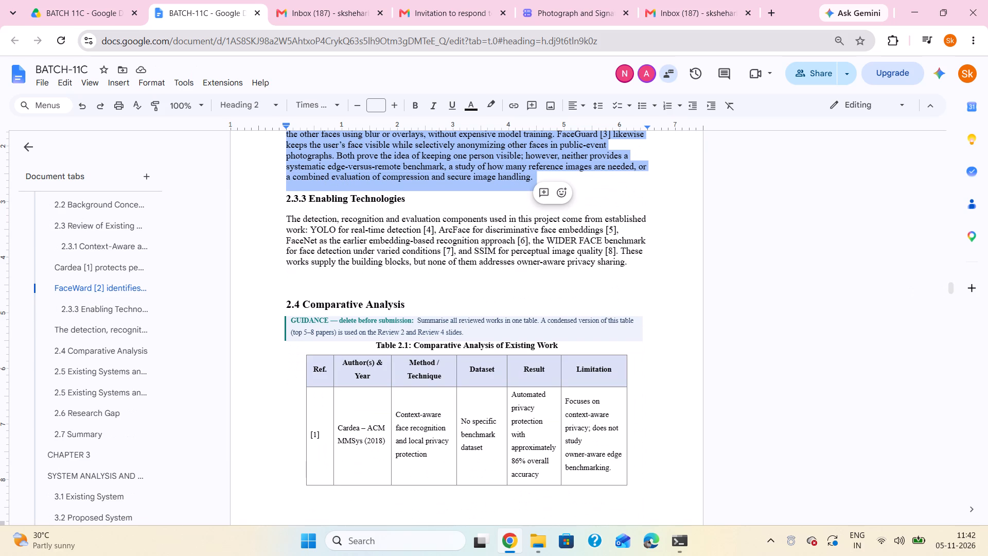
scroll(104, 315, down, 3)
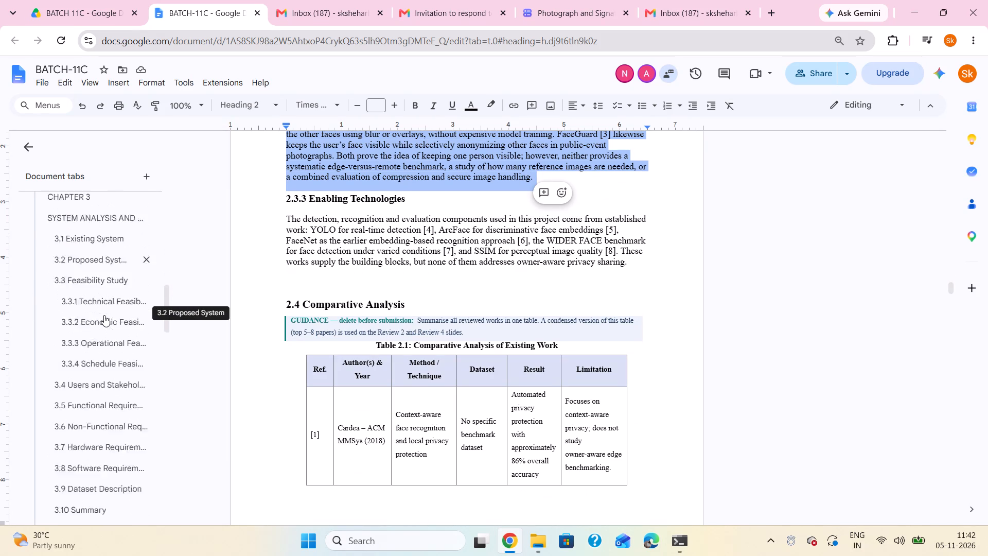
scroll(104, 315, down, 1)
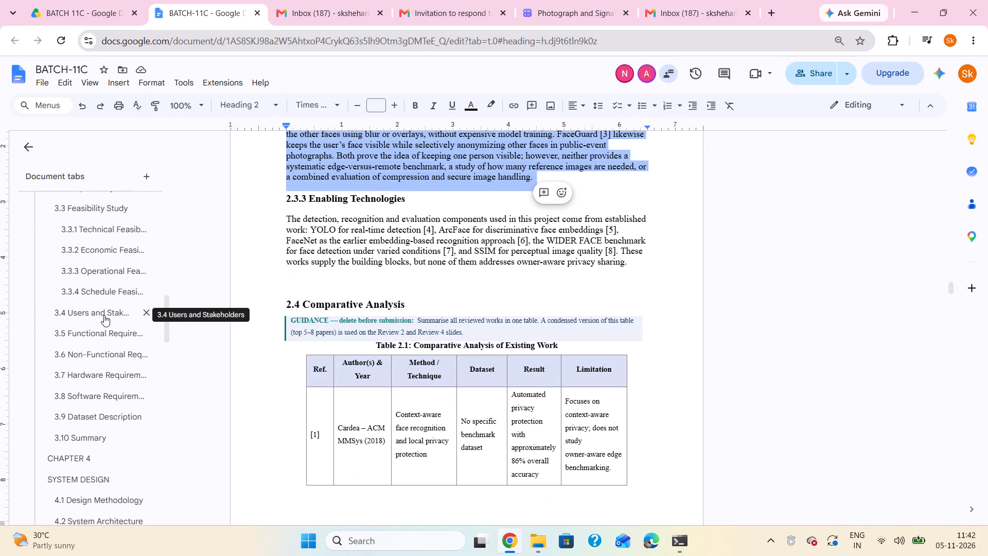
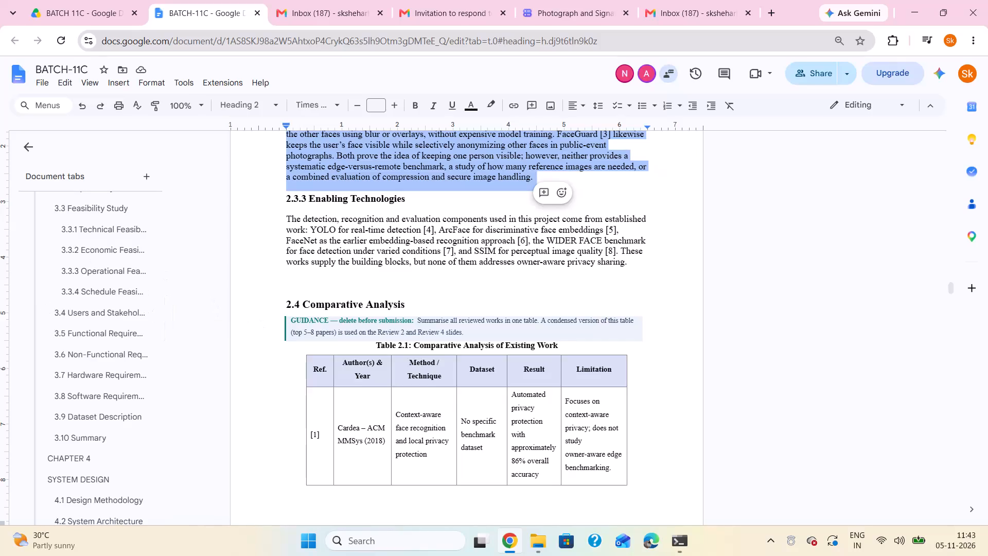
Apply single line spacing to the headings and paragraphs of sections 2.3.1 through 2.3.3.
click(266, 317)
scroll(266, 317, up, 3)
scroll(266, 317, down, 1)
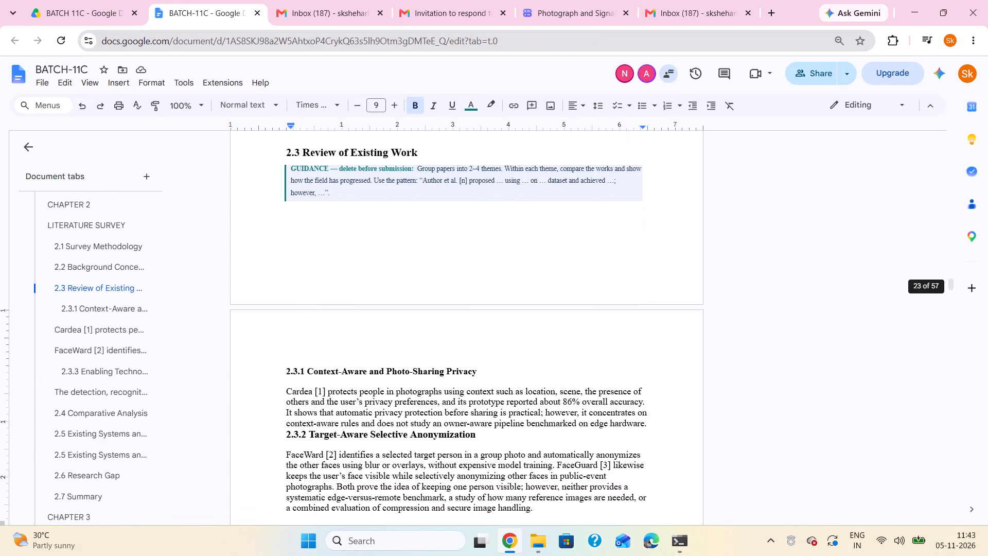
scroll(266, 317, down, 2)
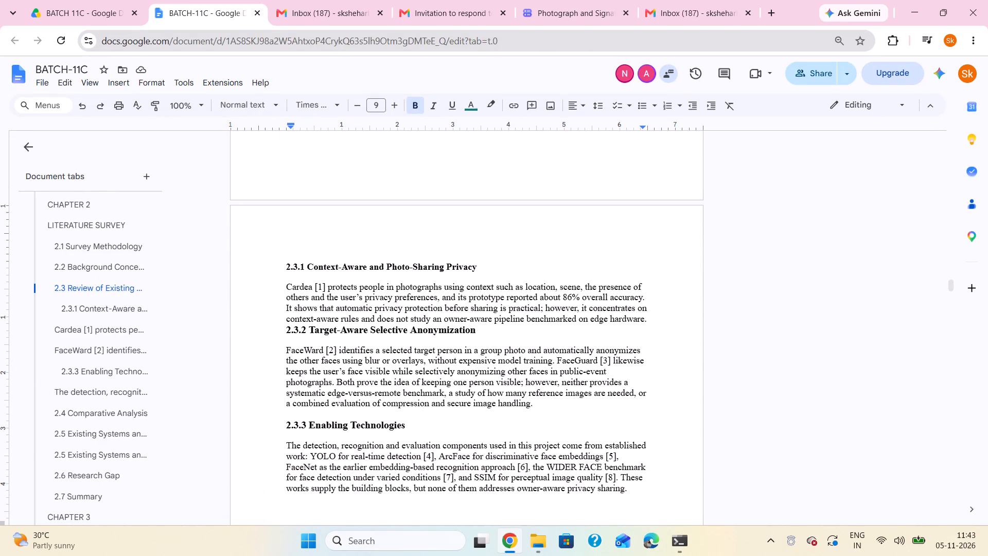
drag(286, 333, 603, 477)
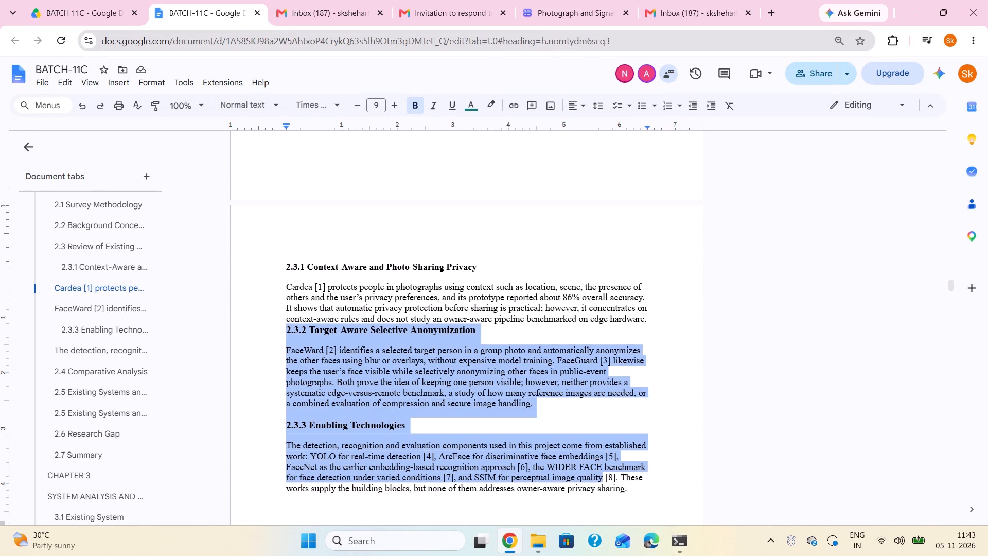
drag(603, 477, 603, 476)
drag(285, 270, 632, 491)
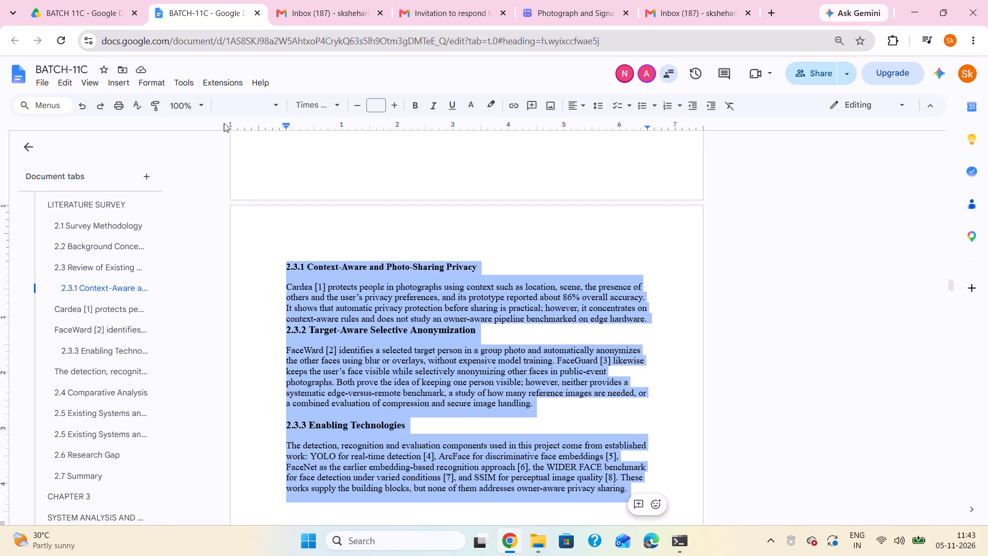
click(157, 82)
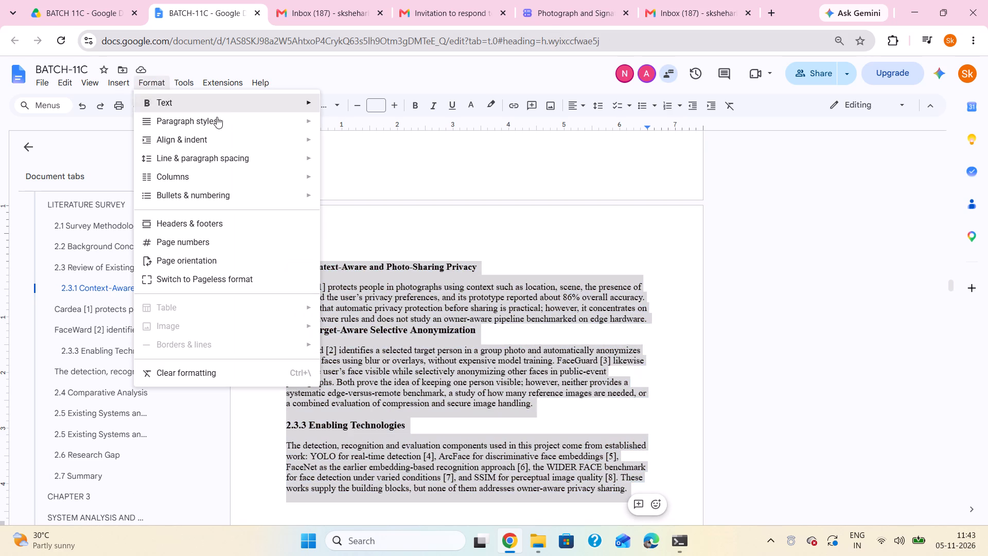
click(216, 154)
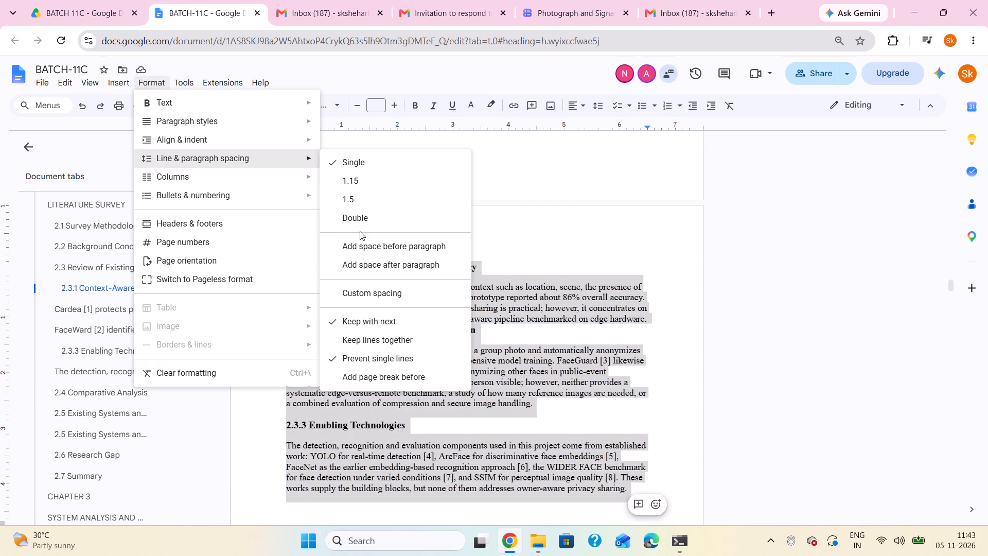
click(362, 164)
click(594, 212)
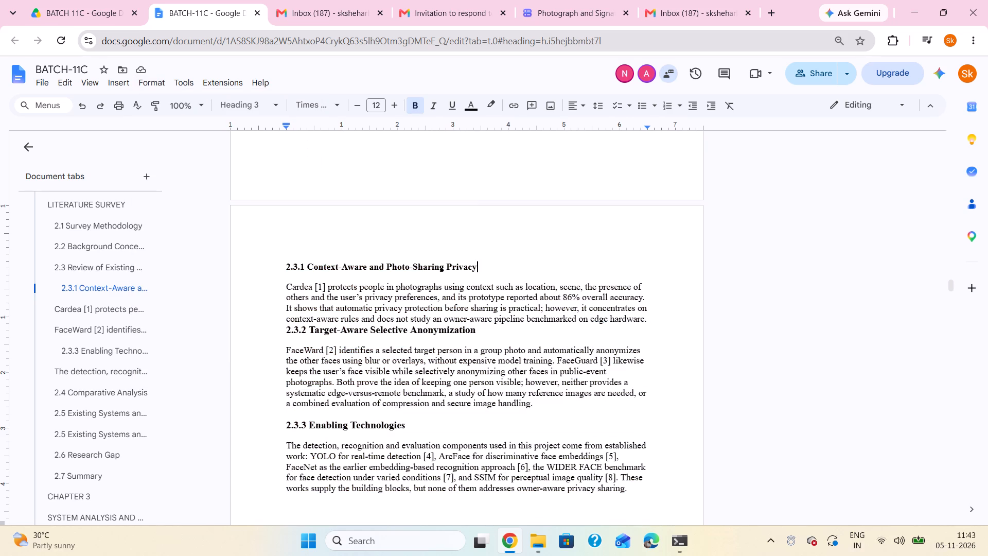
Insert a blank line between the section 2.3.1 paragraph and the "2.3.2 Target-Aware Selective Anonymization" heading.
click(284, 323)
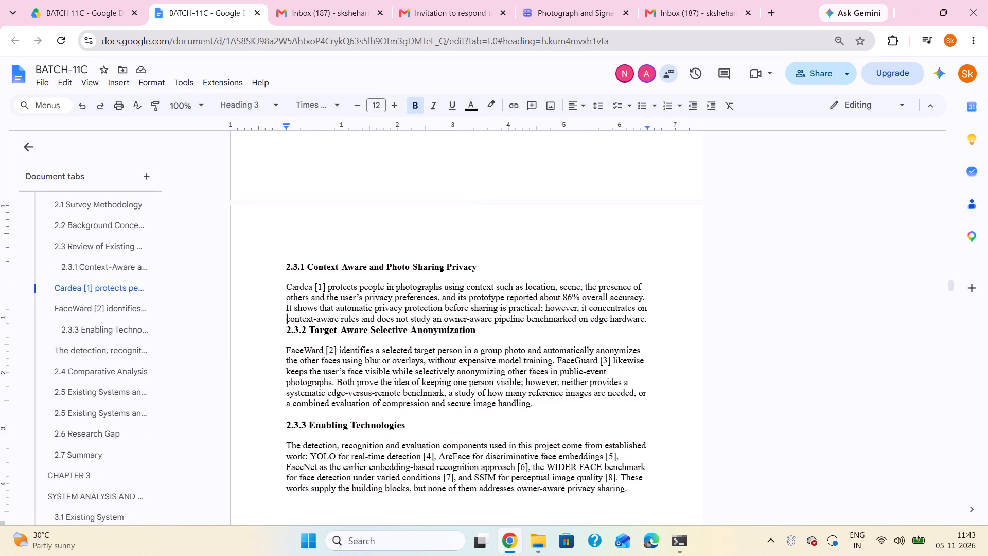
click(651, 322)
key(Return)
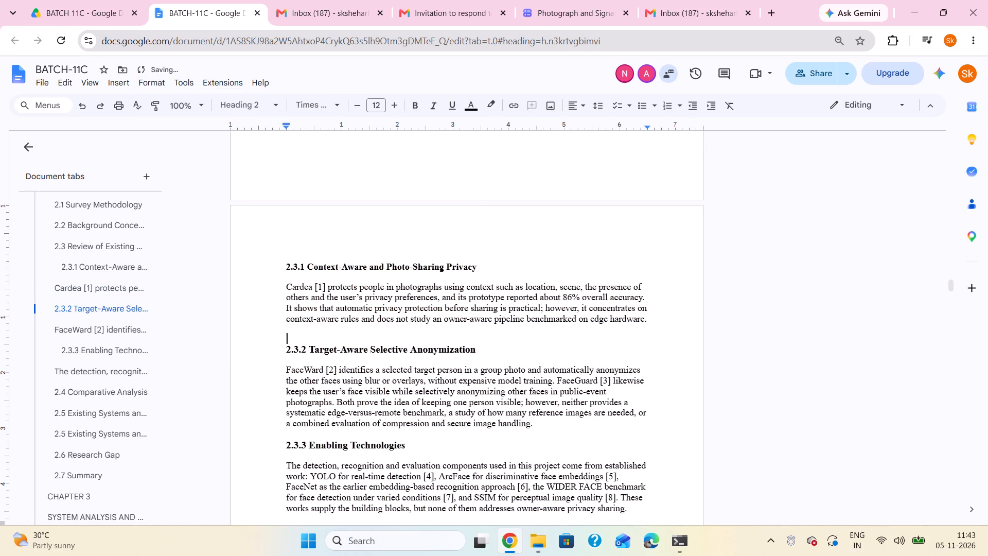
Add two blank lines above the "Table 2.1: Comparative Analysis of Existing Work" caption, left-align it and put three spaces before it.
scroll(651, 322, down, 1)
scroll(651, 322, up, 1)
scroll(651, 322, down, 2)
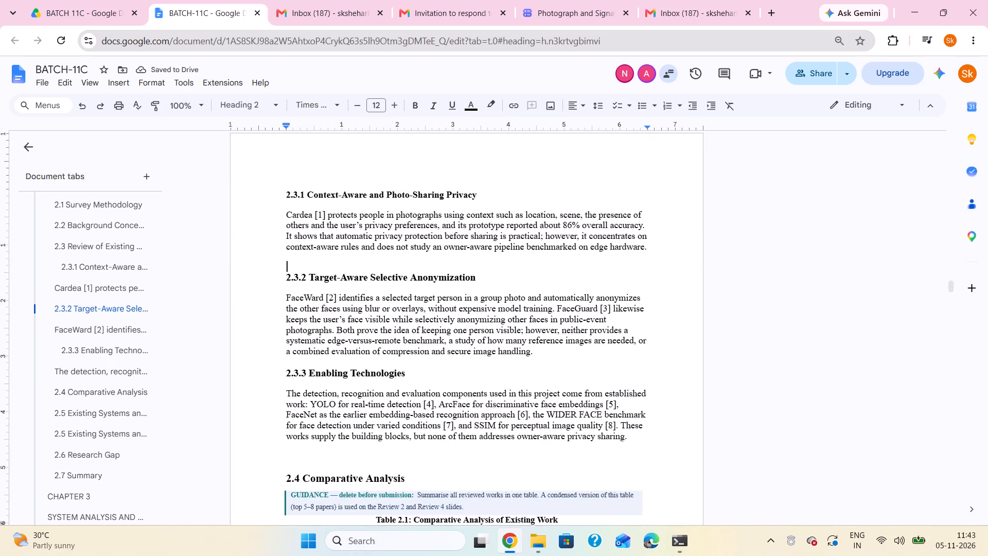
scroll(651, 322, down, 5)
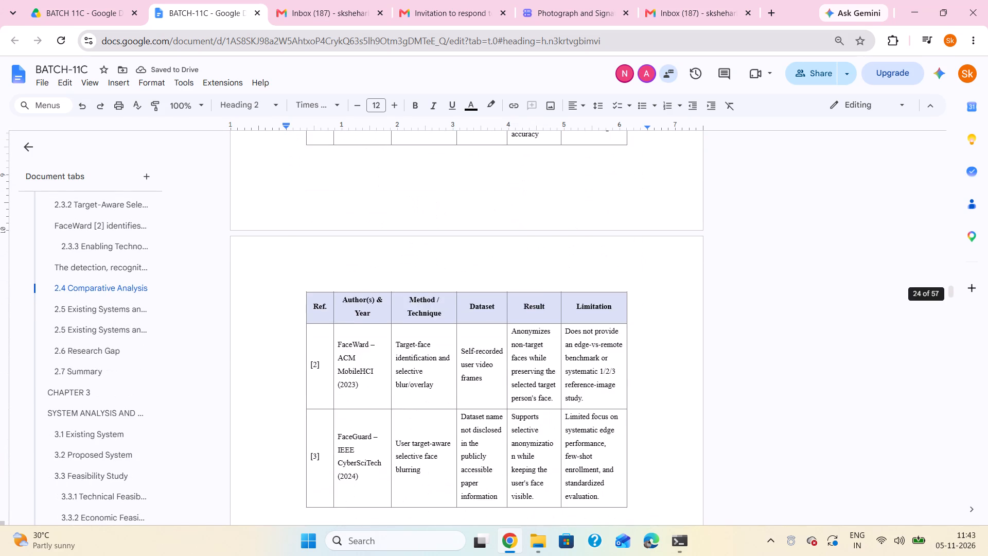
scroll(651, 322, up, 1)
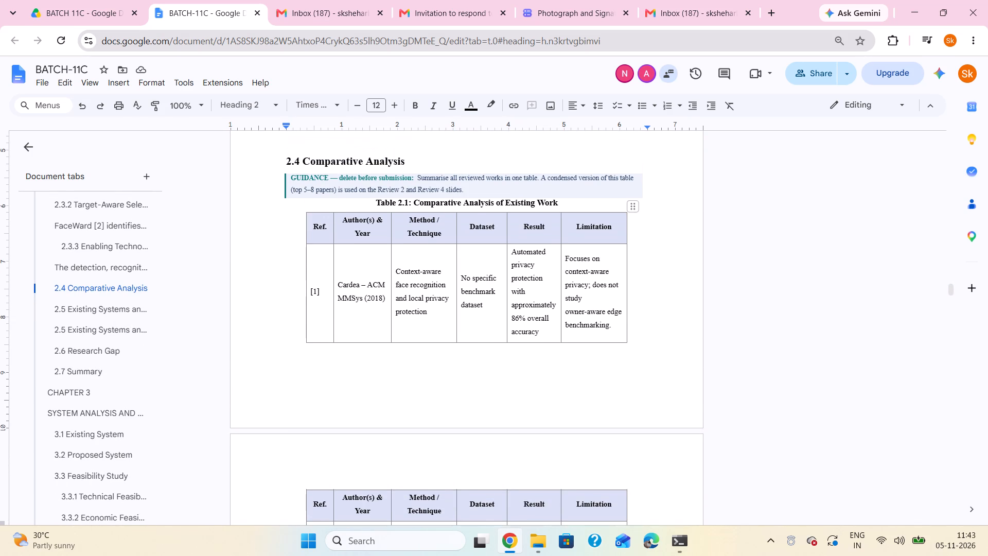
click(381, 204)
key(Left)
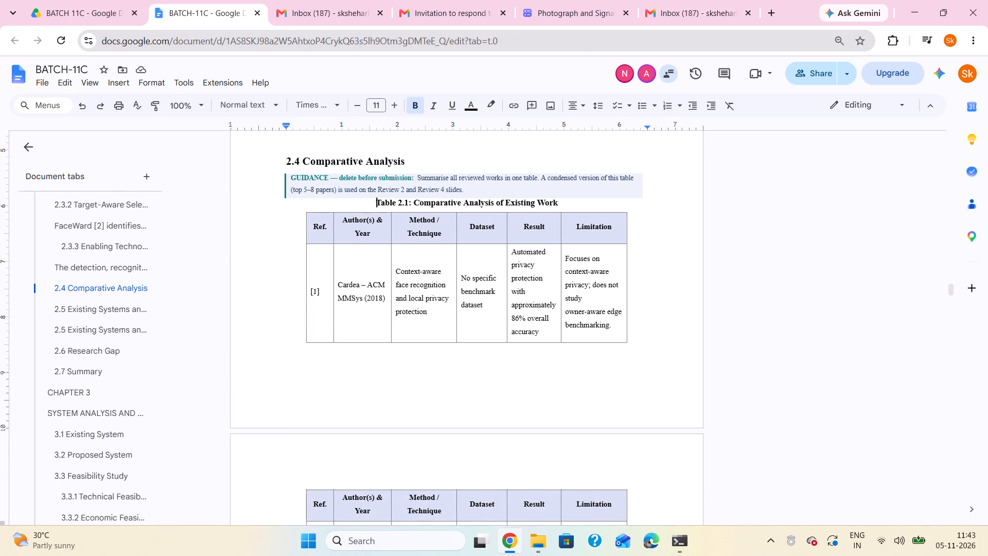
key(Return)
key(Return)
key(Return)
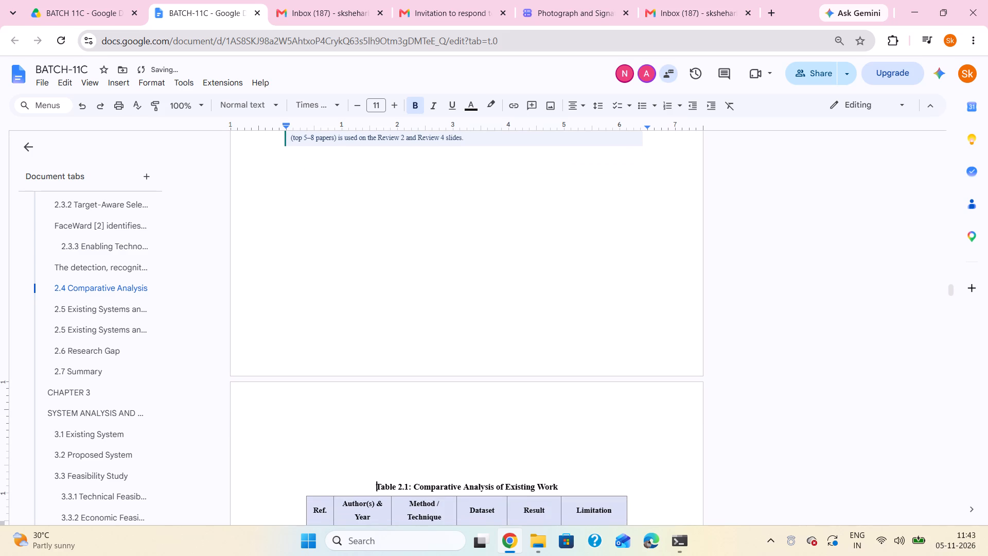
key(BackSpace)
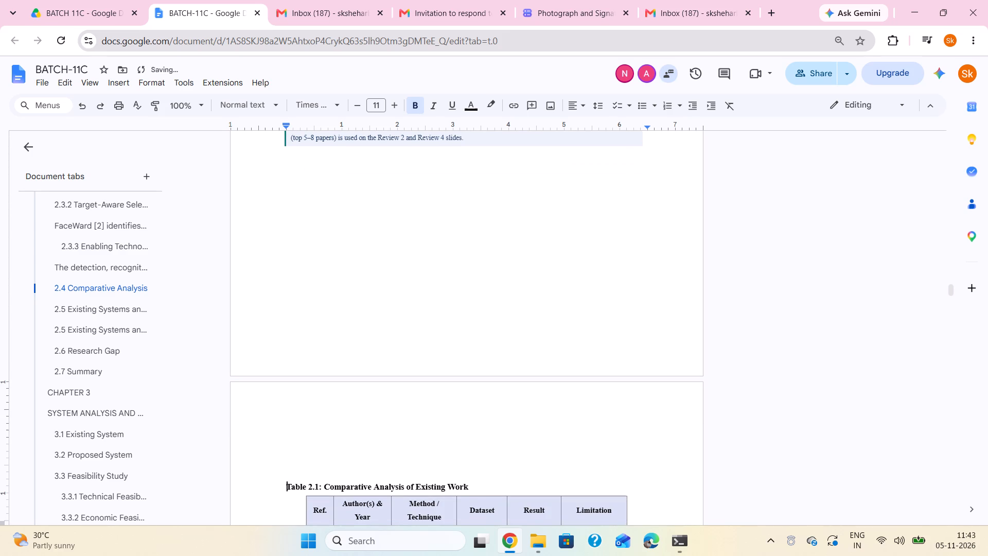
key(BackSpace)
key(space)
key(space)
key(space)
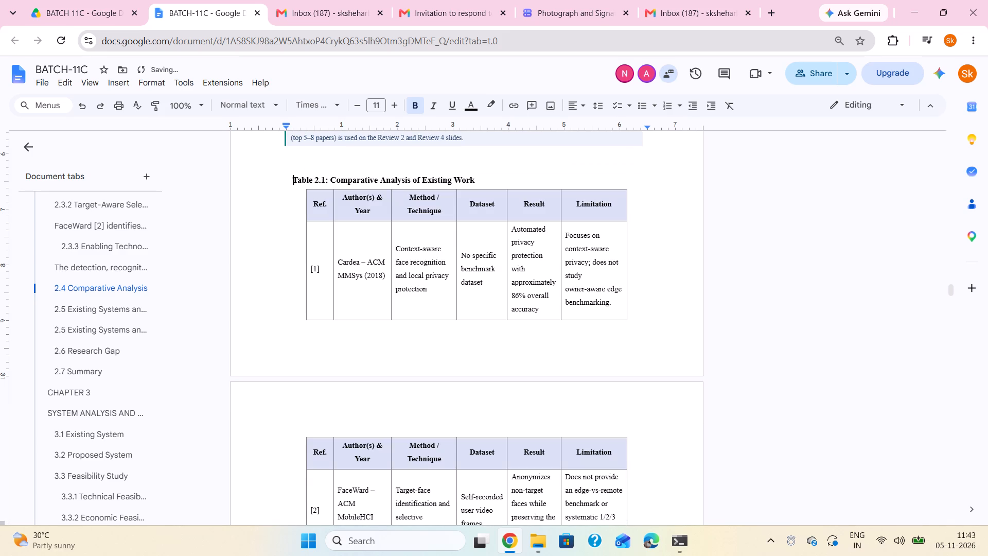
Review the layout and leftover template text from Table 2.1 through Chapter 7, and return to section 4.10.
scroll(340, 412, down, 1)
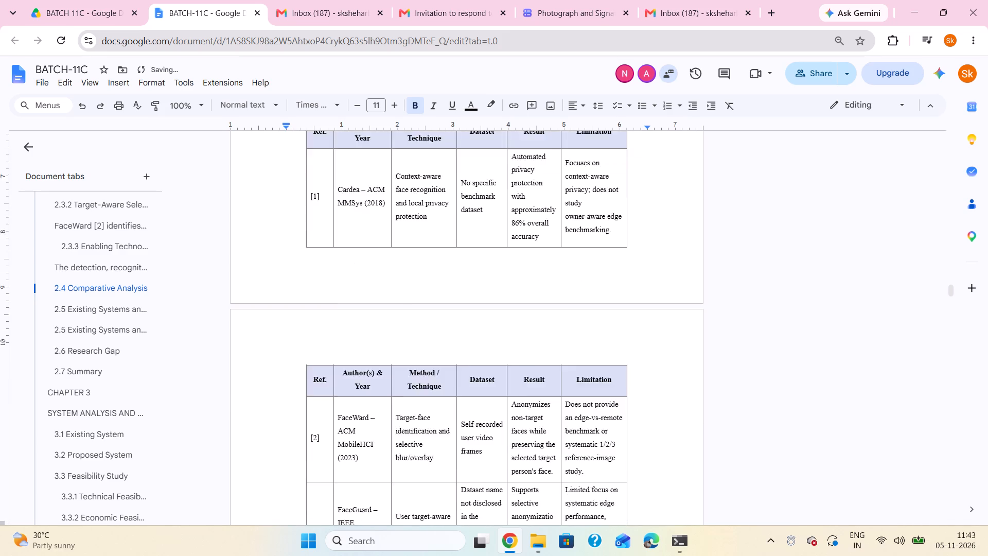
scroll(340, 412, down, 5)
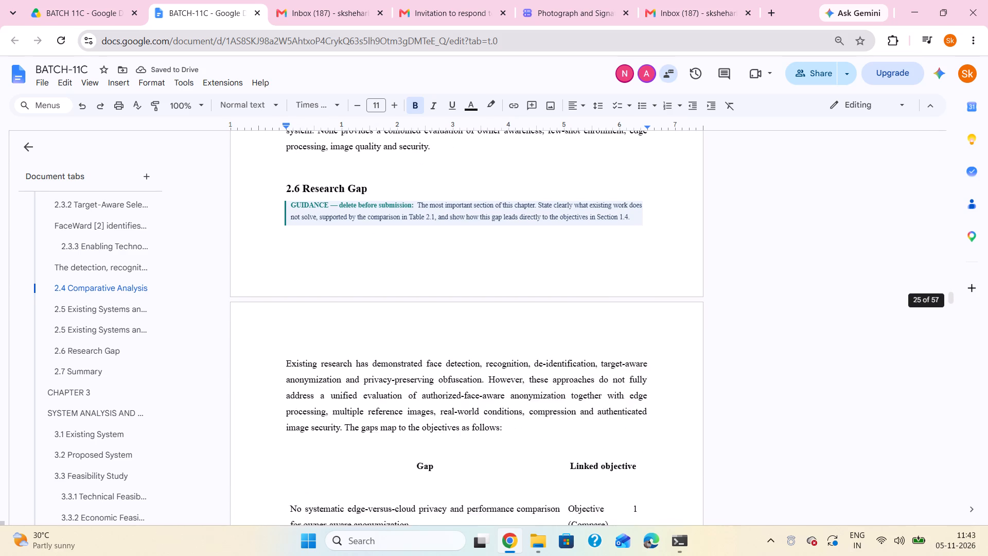
scroll(340, 412, down, 4)
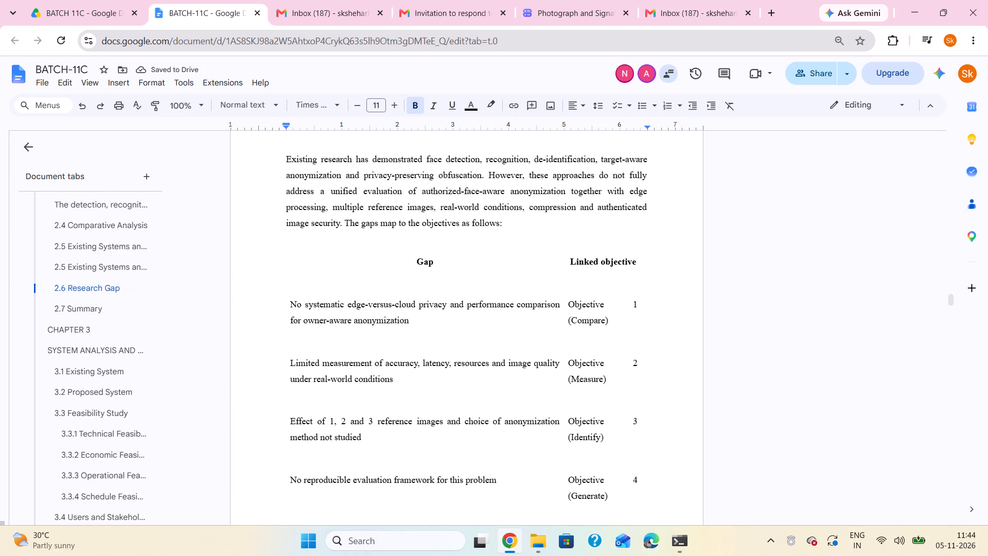
scroll(340, 412, down, 2)
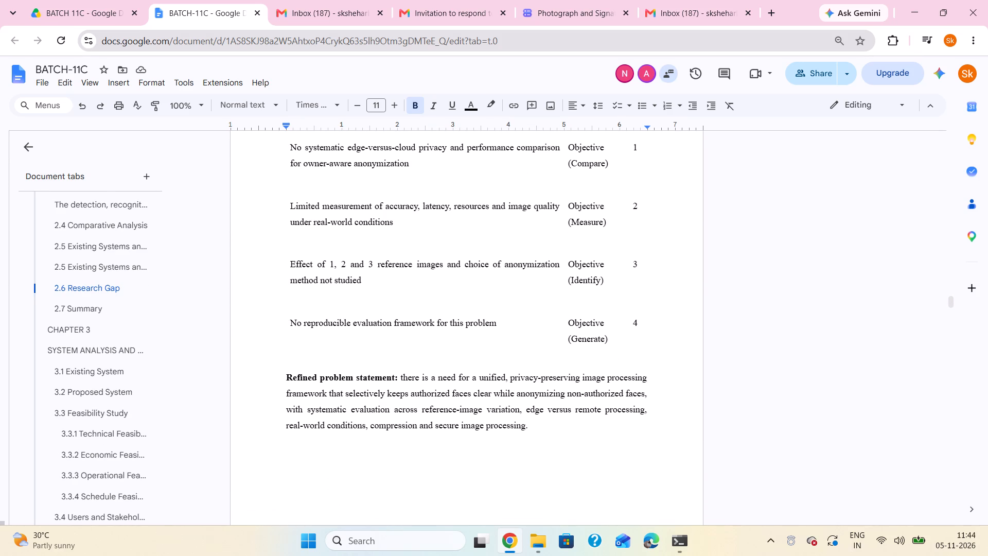
scroll(340, 412, up, 1)
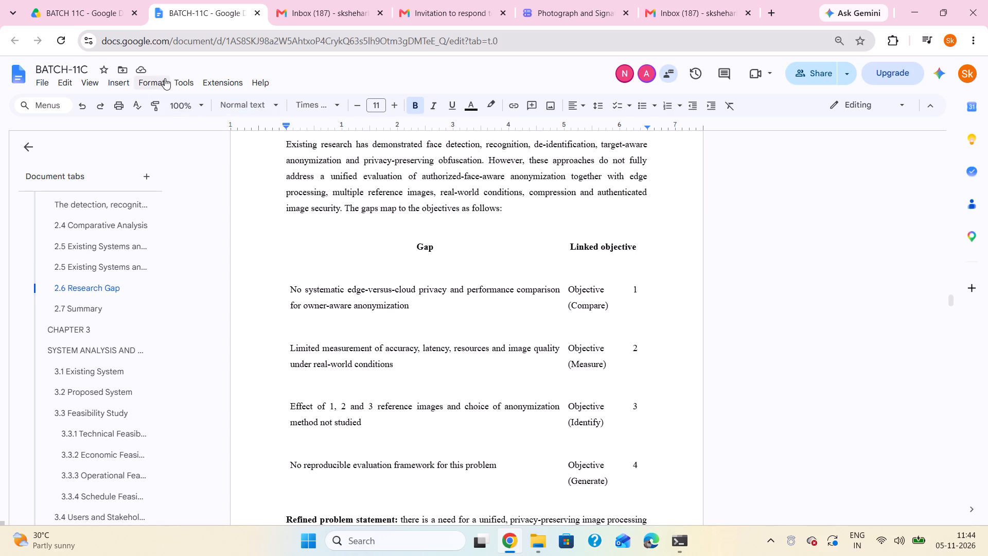
scroll(318, 252, down, 11)
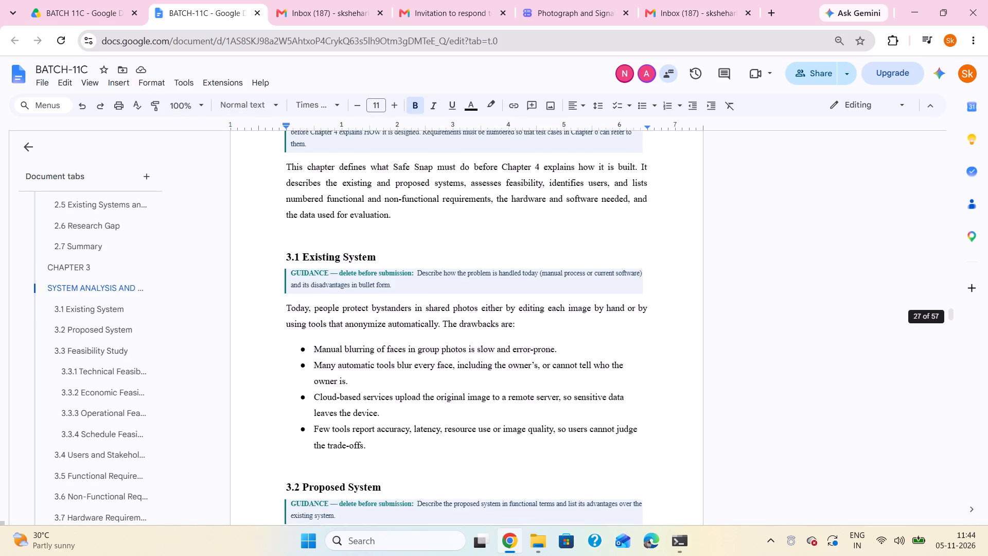
scroll(318, 252, down, 12)
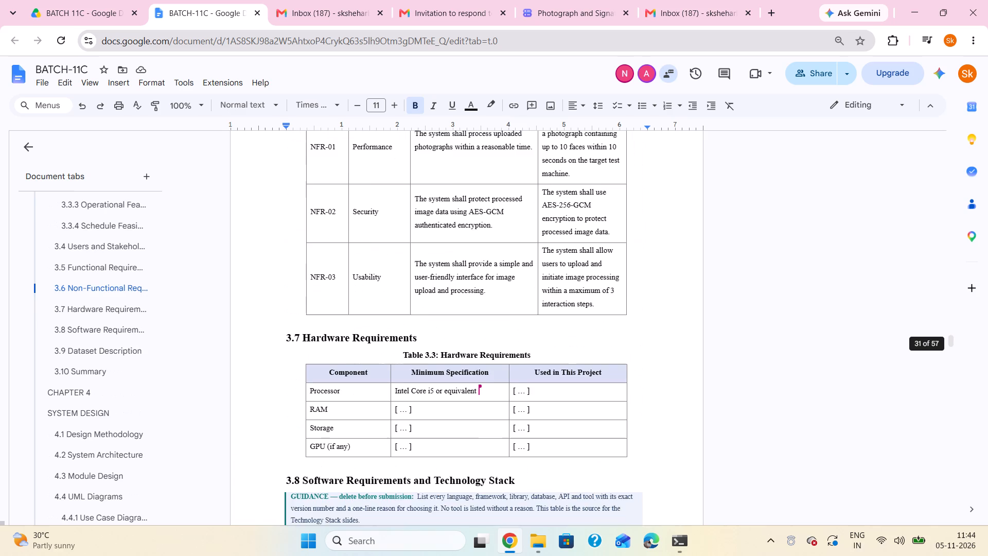
scroll(318, 252, down, 12)
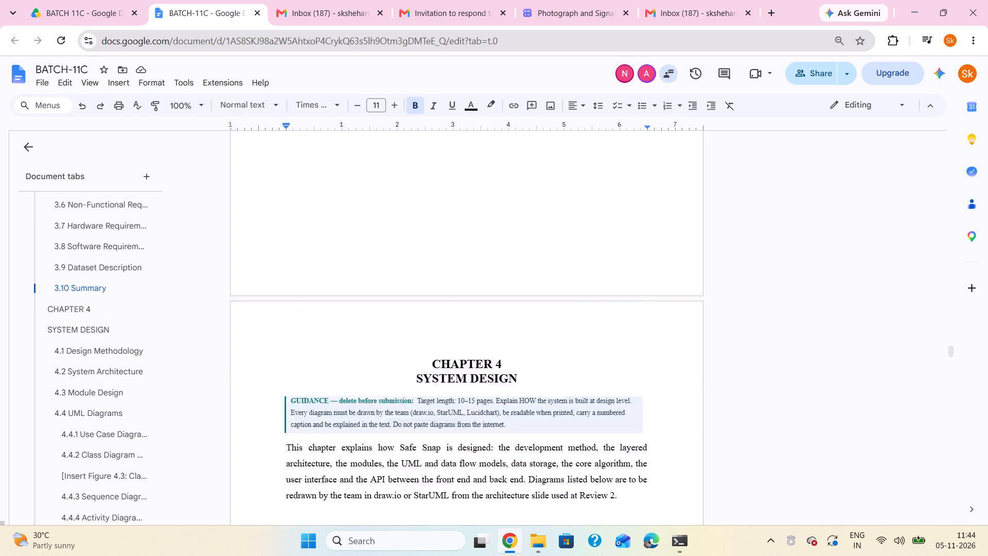
scroll(318, 252, down, 12)
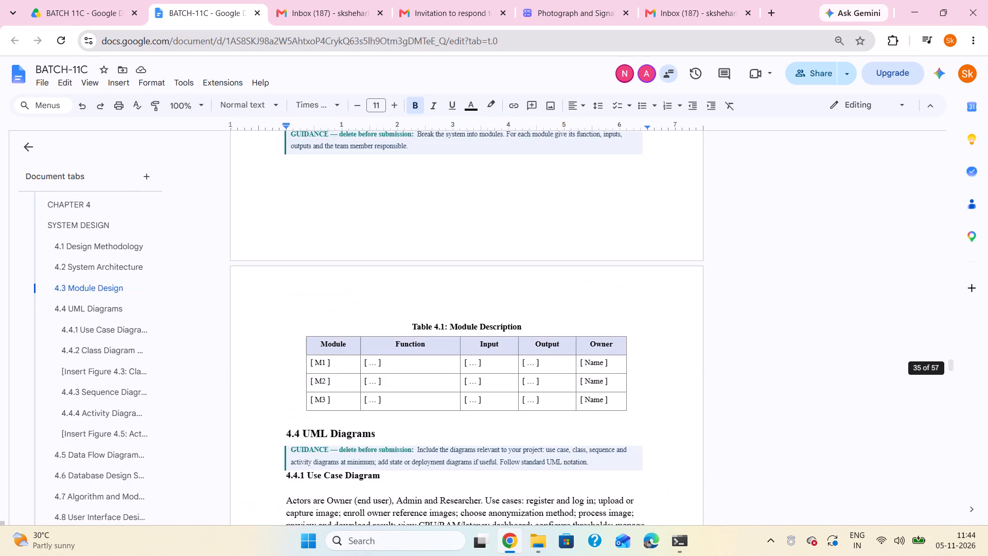
scroll(318, 252, down, 9)
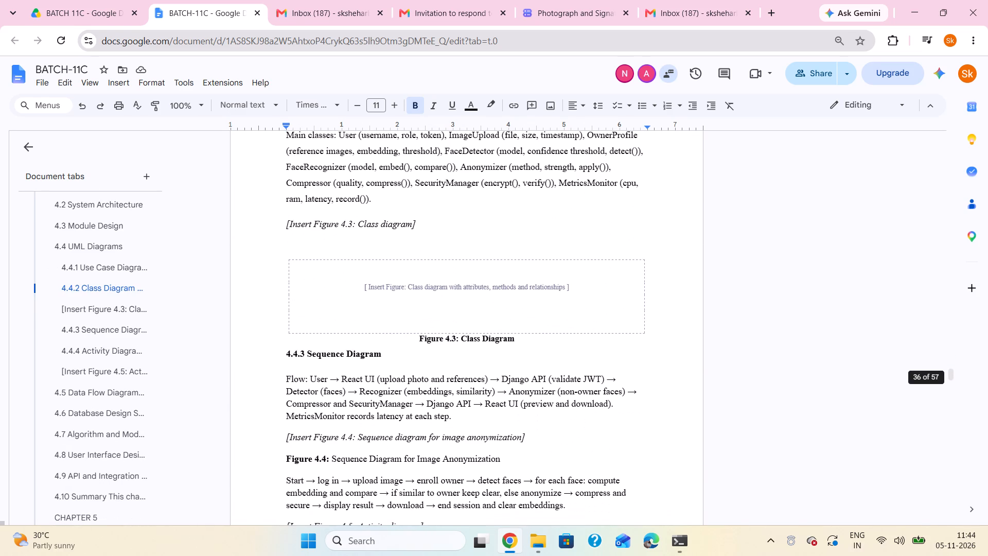
scroll(318, 252, down, 5)
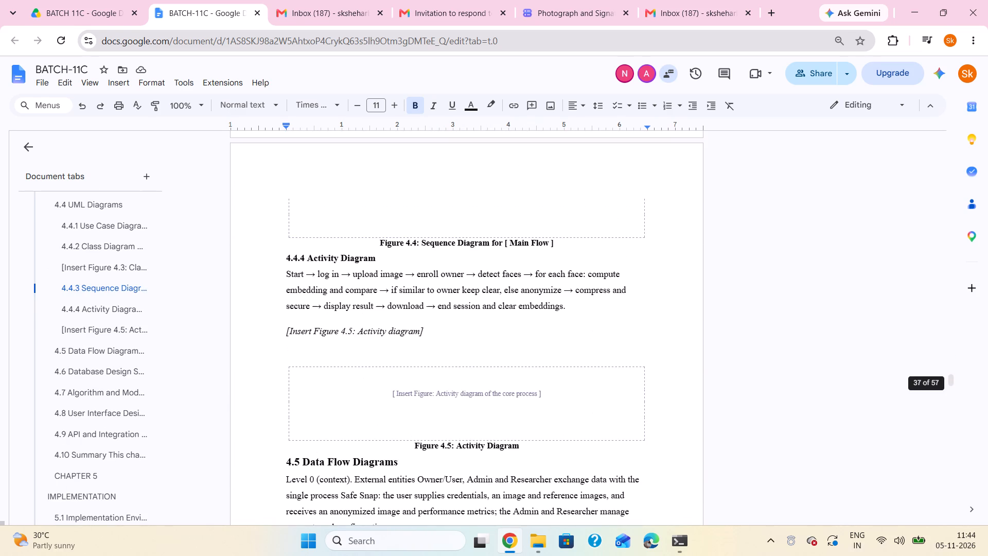
scroll(318, 252, down, 6)
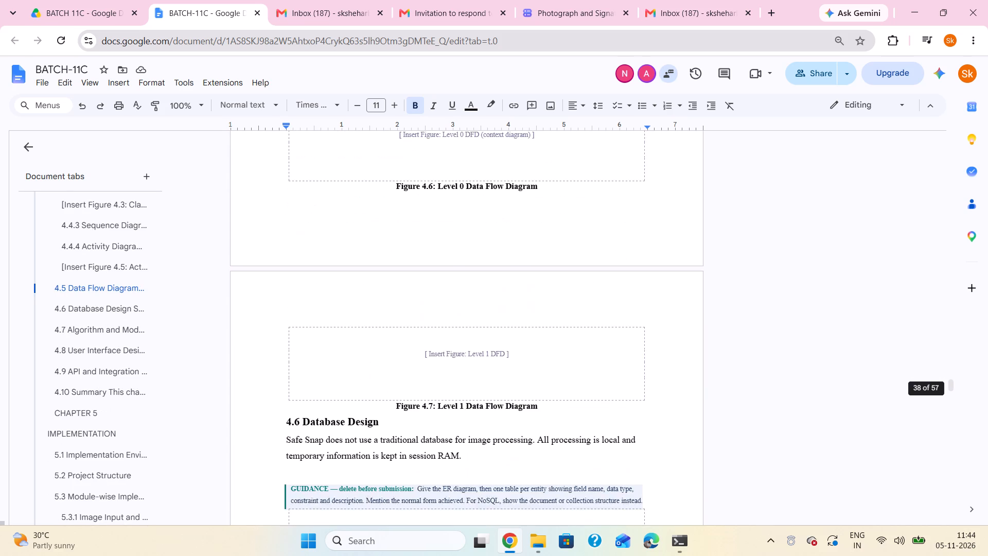
scroll(318, 252, down, 11)
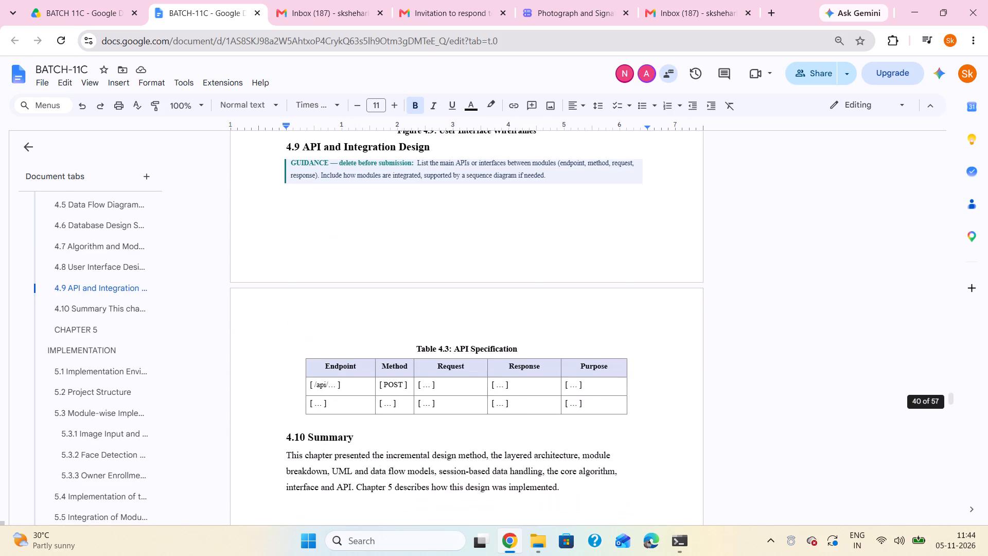
scroll(318, 252, down, 10)
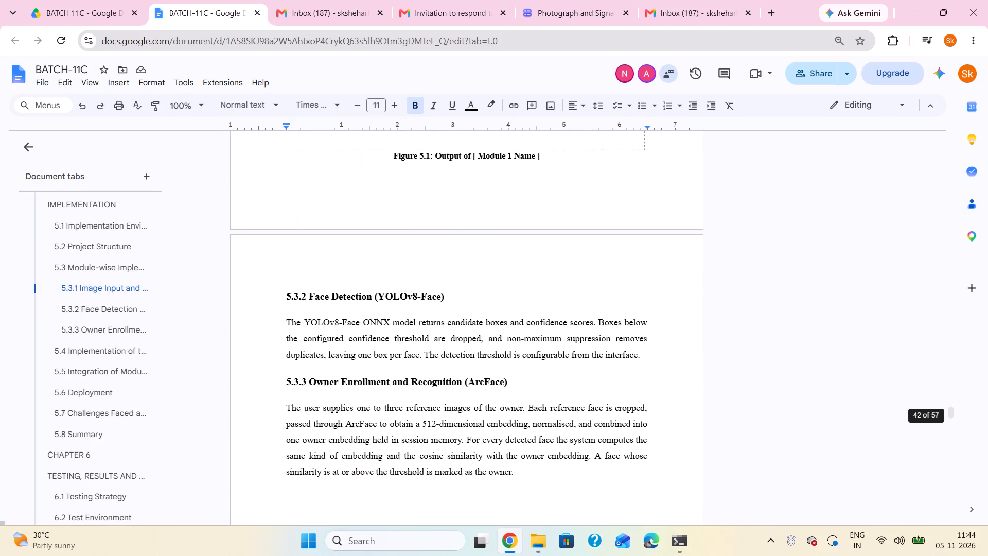
scroll(318, 252, up, 3)
scroll(318, 252, down, 5)
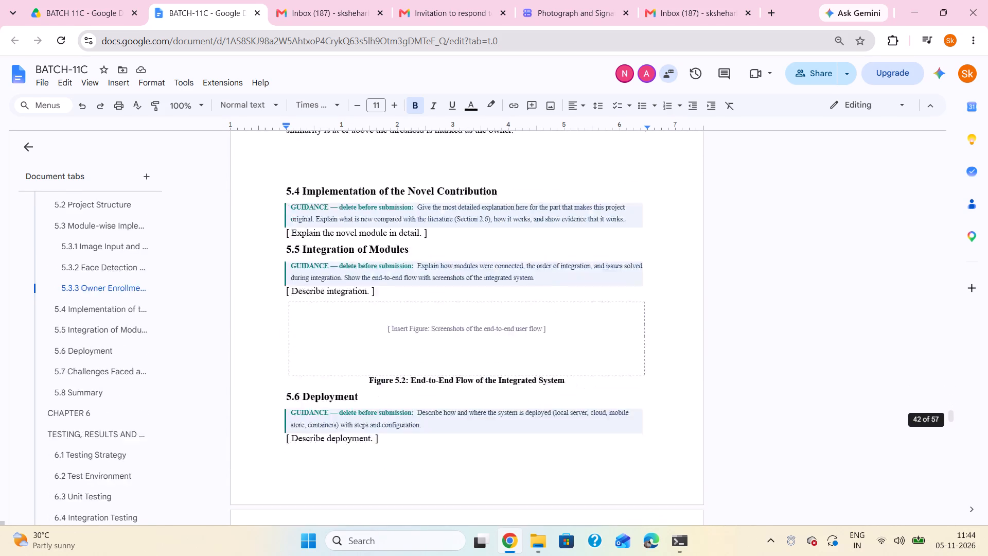
scroll(318, 252, down, 10)
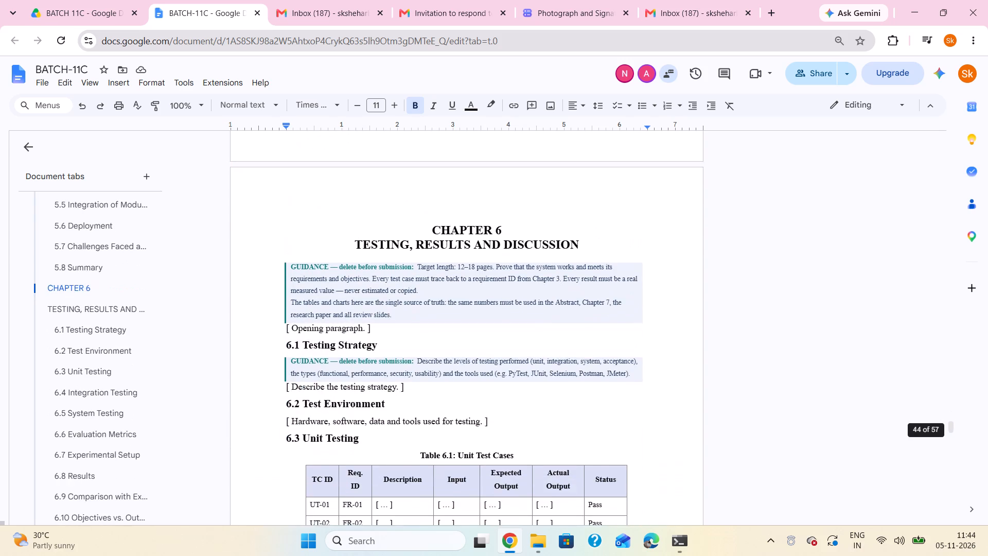
scroll(318, 252, down, 19)
scroll(318, 252, up, 2)
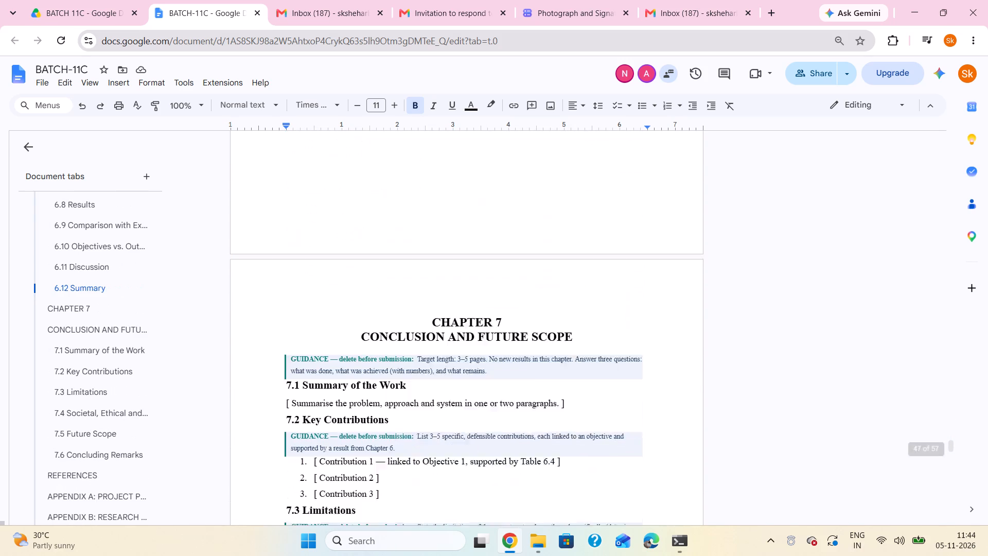
scroll(318, 252, up, 13)
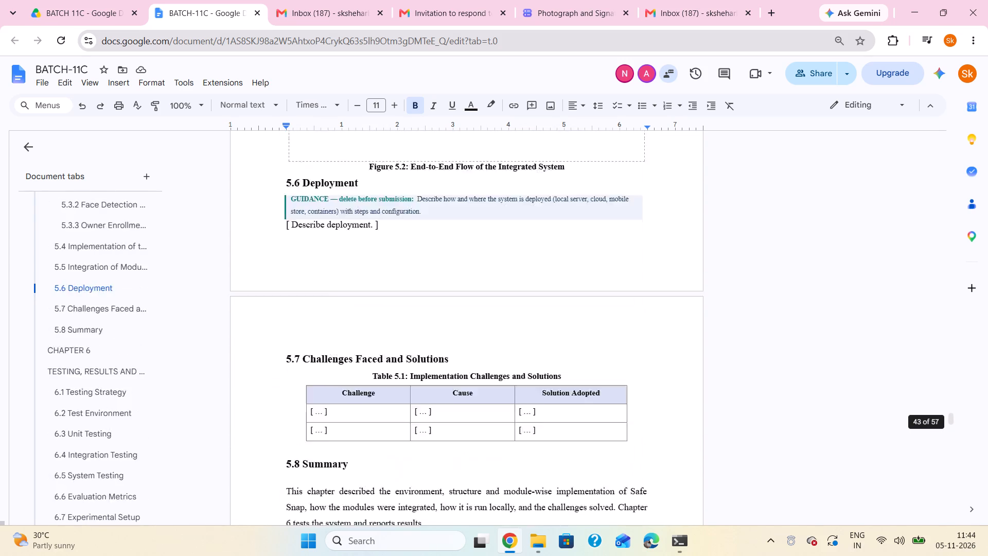
scroll(318, 252, up, 13)
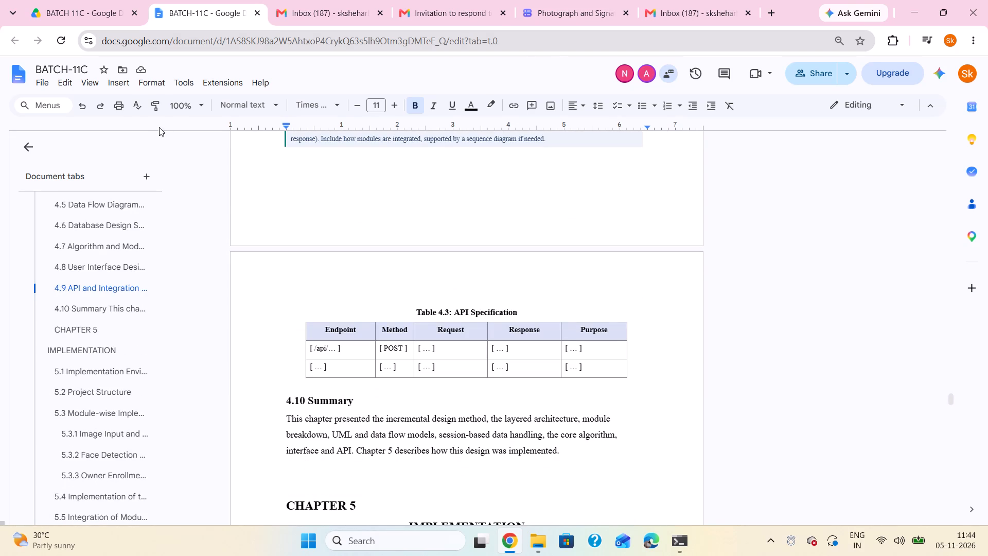
Download the BATCH-11C report as a Microsoft Word (.docx) file.
click(46, 79)
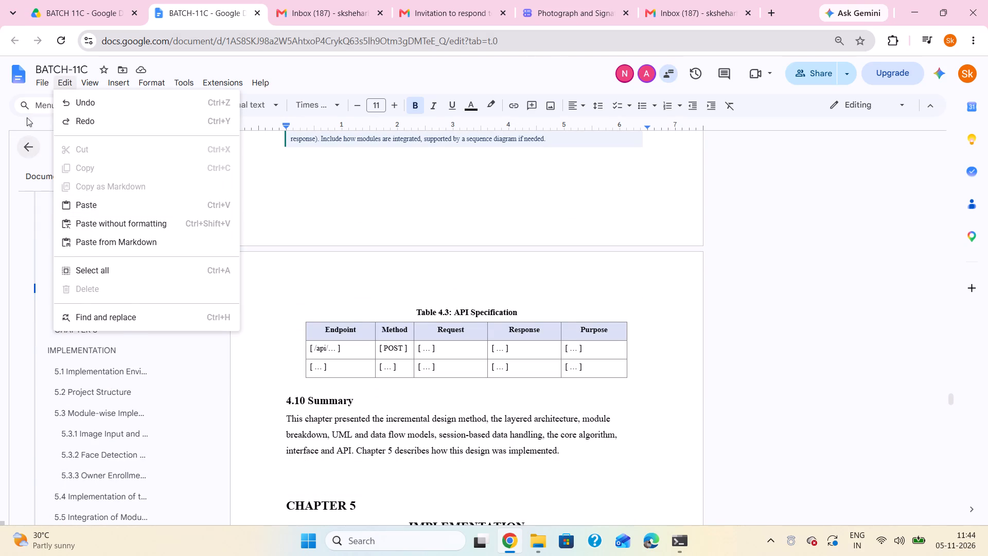
click(73, 207)
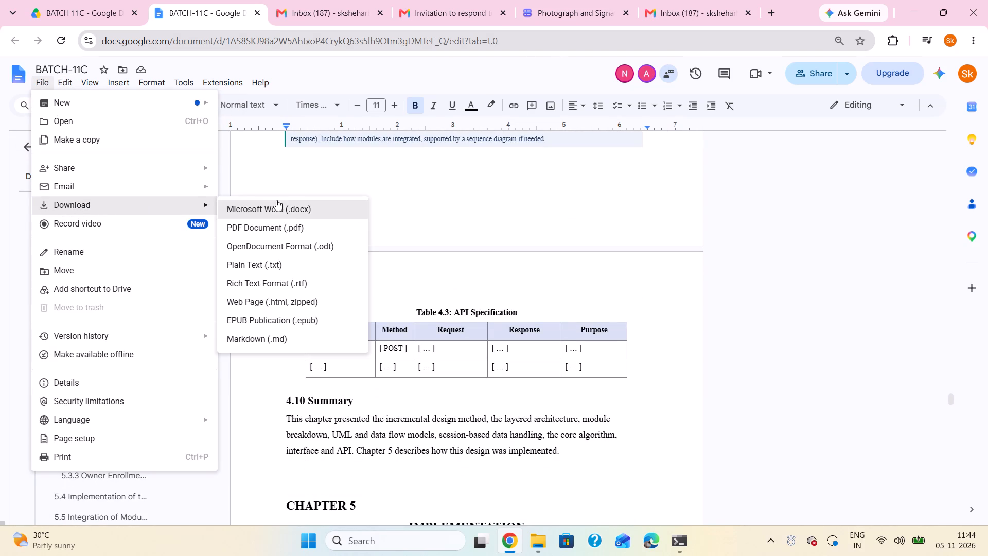
click(289, 212)
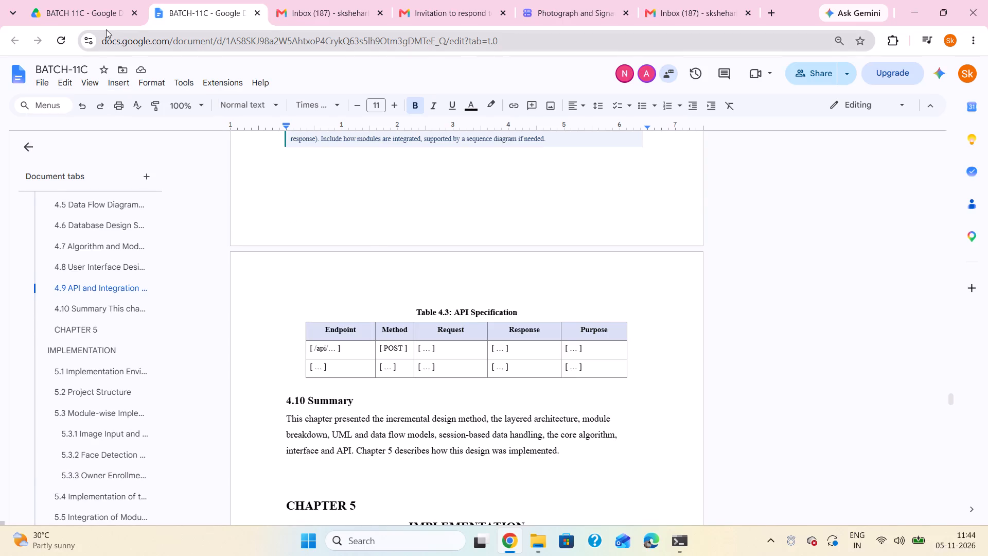
Switch to the BATCH 11C folder in Drive and download the BATCH-11C PowerPoint presentation.
click(98, 19)
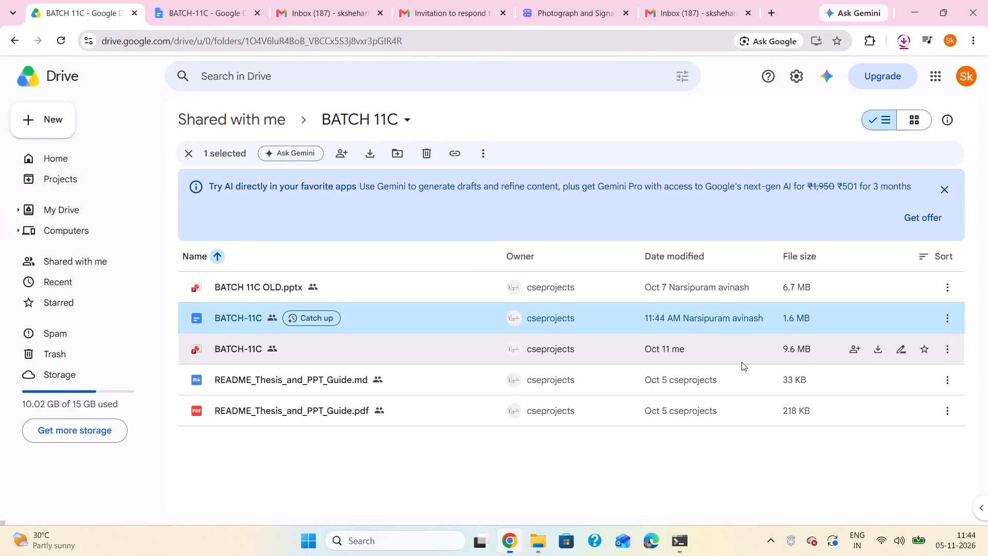
click(950, 352)
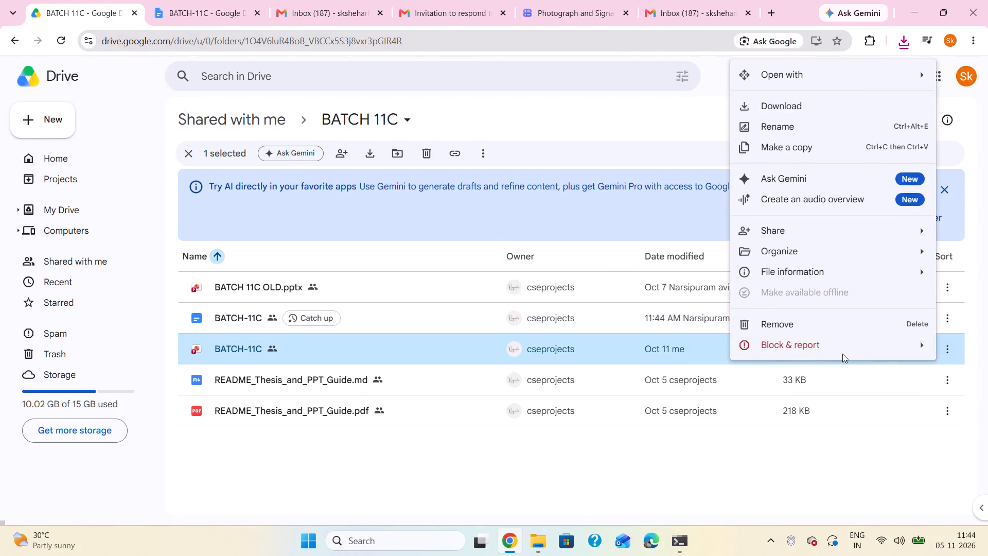
click(782, 99)
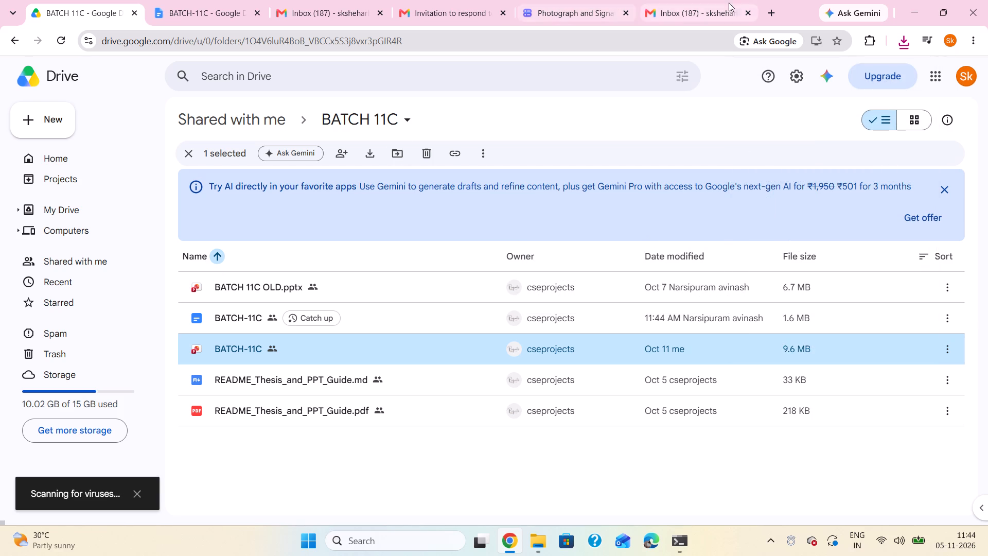